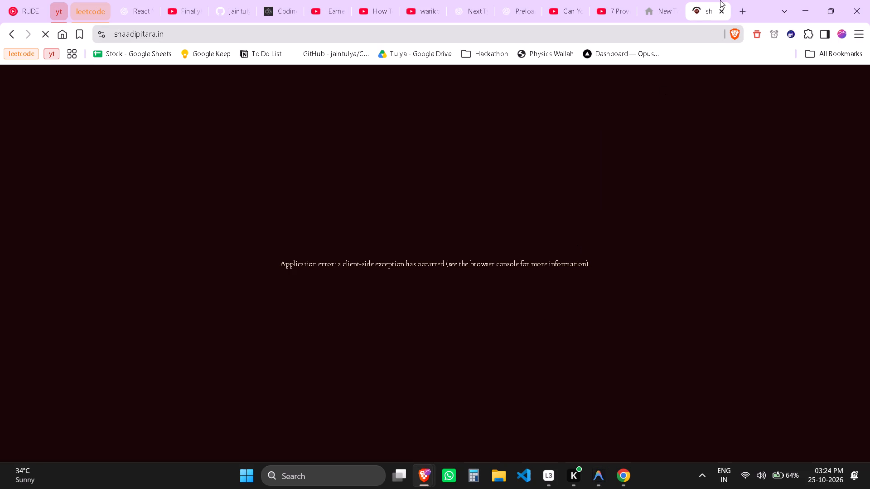
In Brave, open a new tab and go to the Google Sheets home page.
click(743, 15)
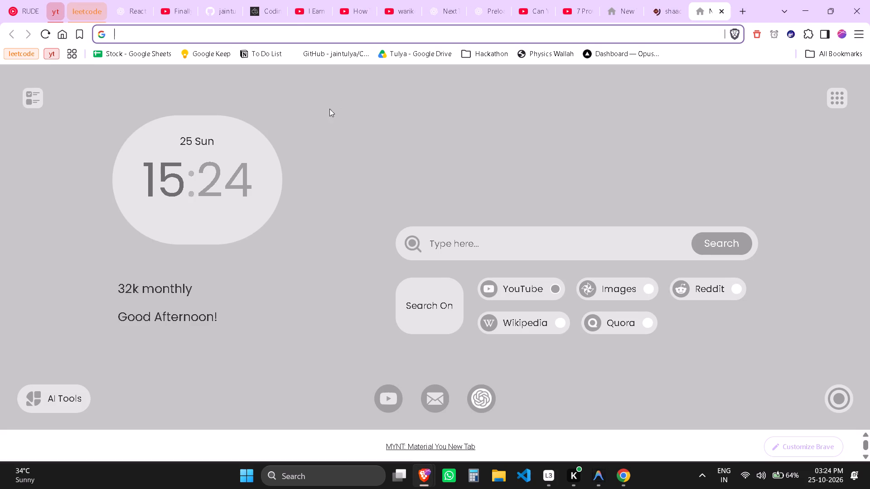
text(SHEE)
key(Down)
key(Return)
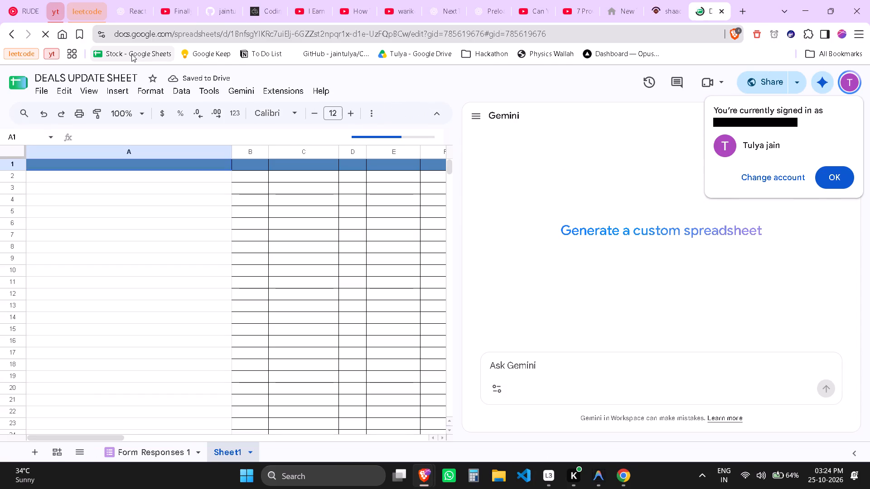
click(19, 81)
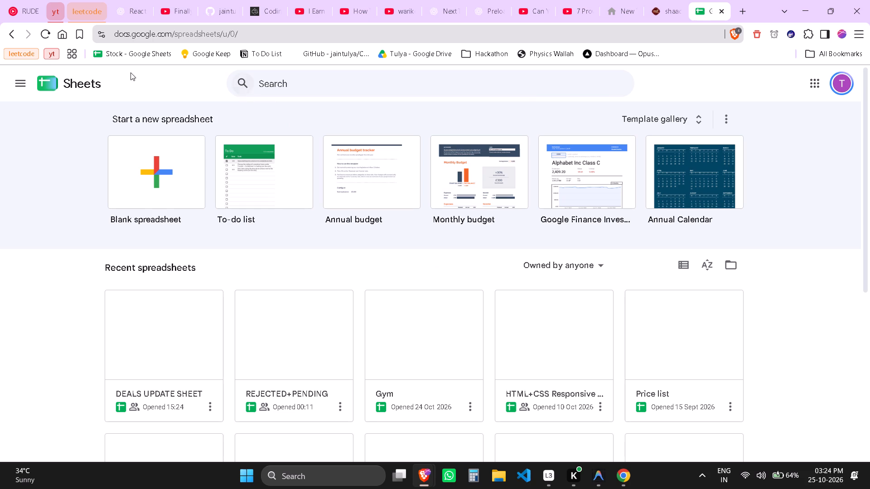
Bookmark the Google Sheets home page in the Bookmarks bar folder under the name Google Sheets.
click(77, 30)
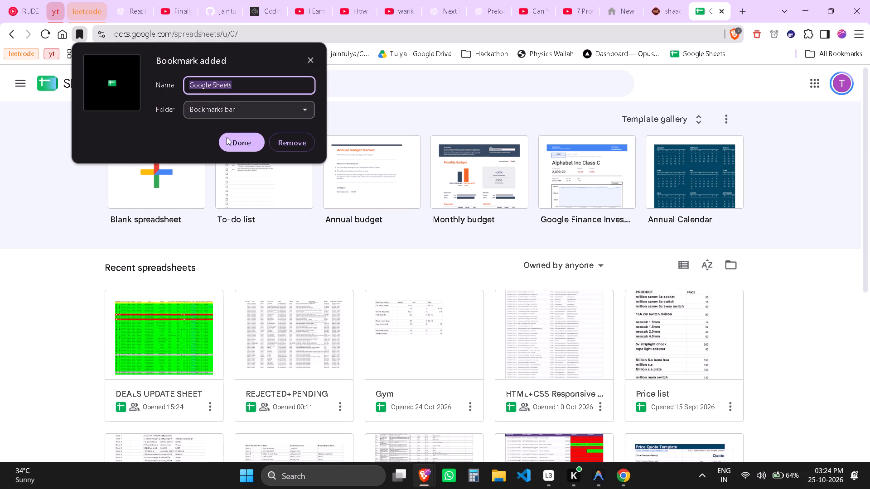
click(227, 143)
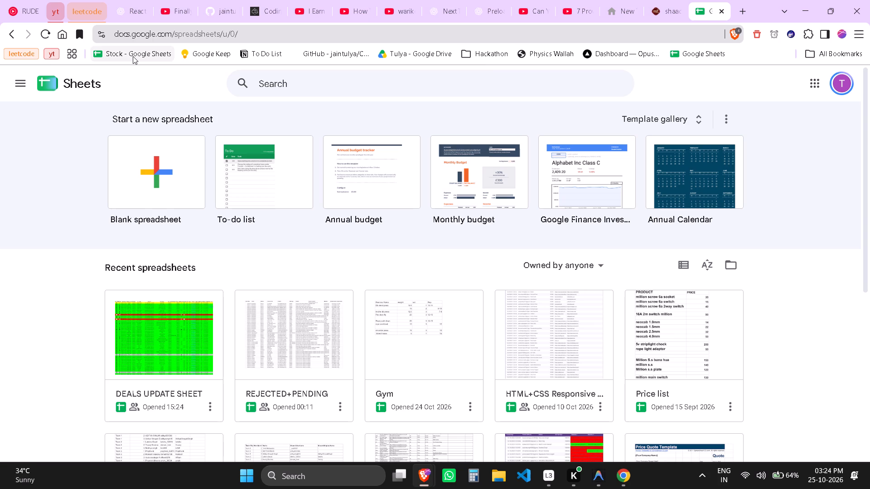
Delete the "Stock - Google Sheets" bookmark.
right_click(133, 56)
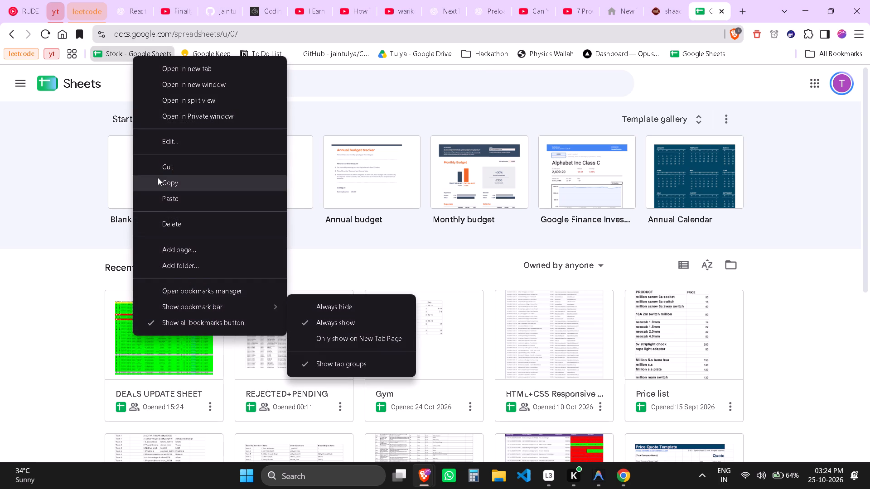
click(155, 219)
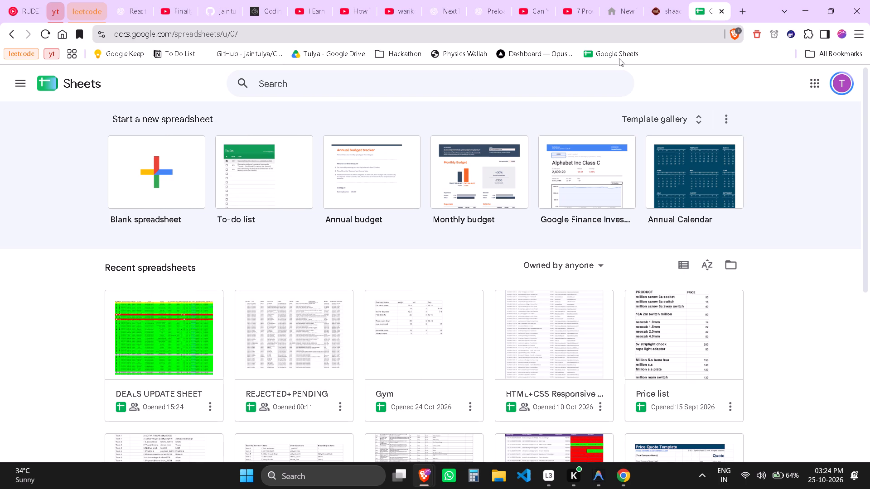
Open the REJECTED+PENDING spreadsheet, look over its REJECTED sheet and switch to the PENDING-FOLLOWUP sheet.
click(274, 356)
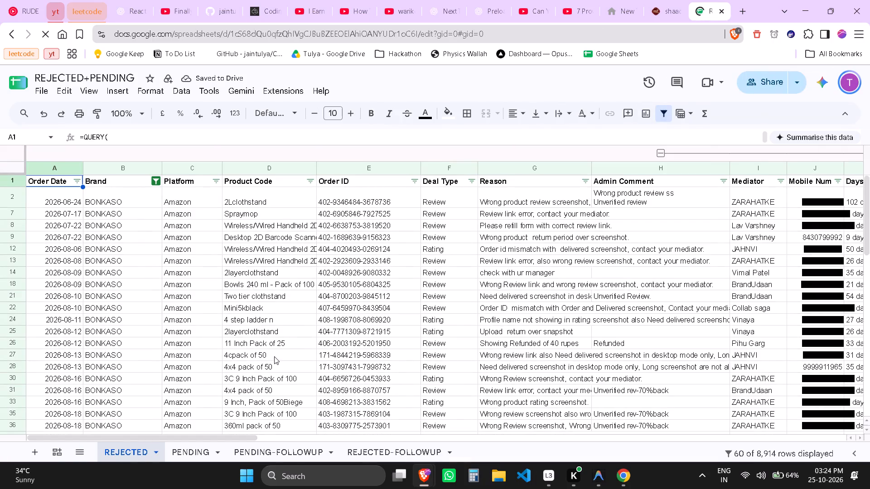
scroll(416, 338, down, 1)
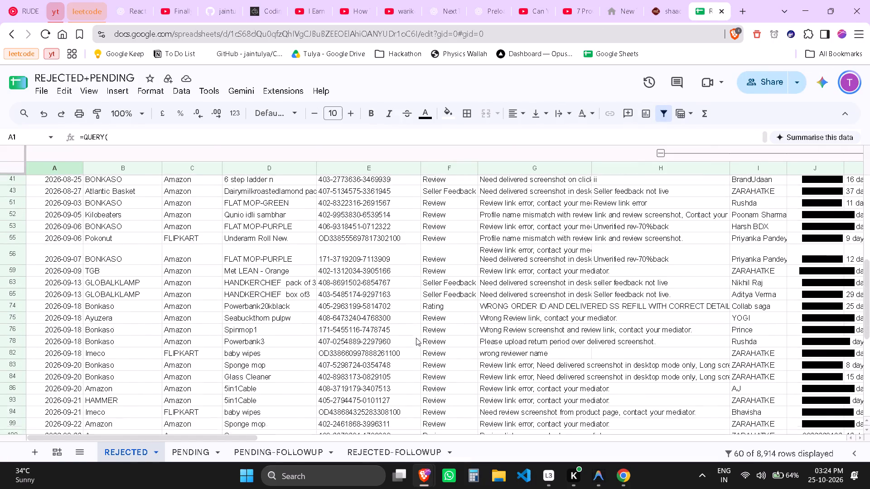
scroll(416, 338, down, 1)
scroll(416, 338, left, 1)
scroll(416, 338, down, 1)
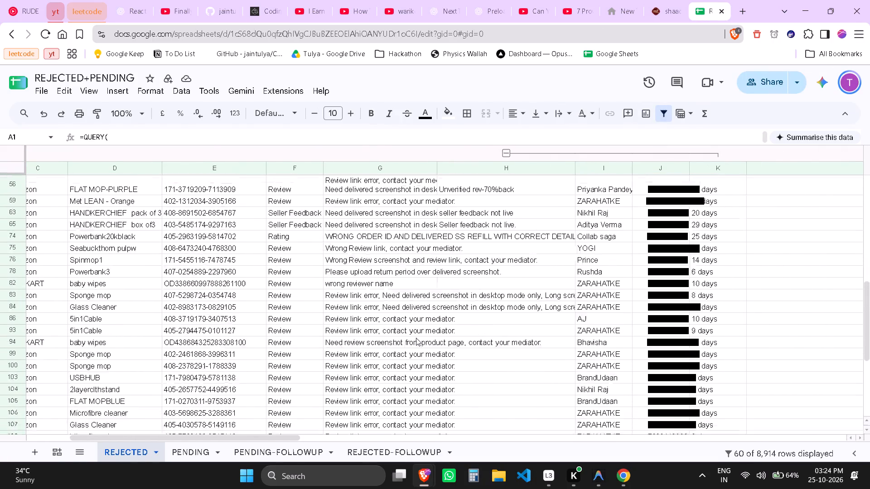
scroll(416, 338, down, 2)
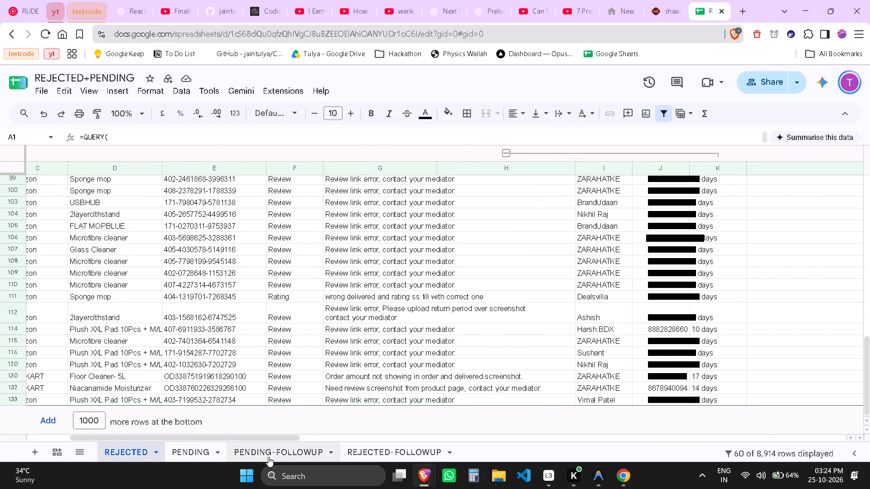
click(268, 457)
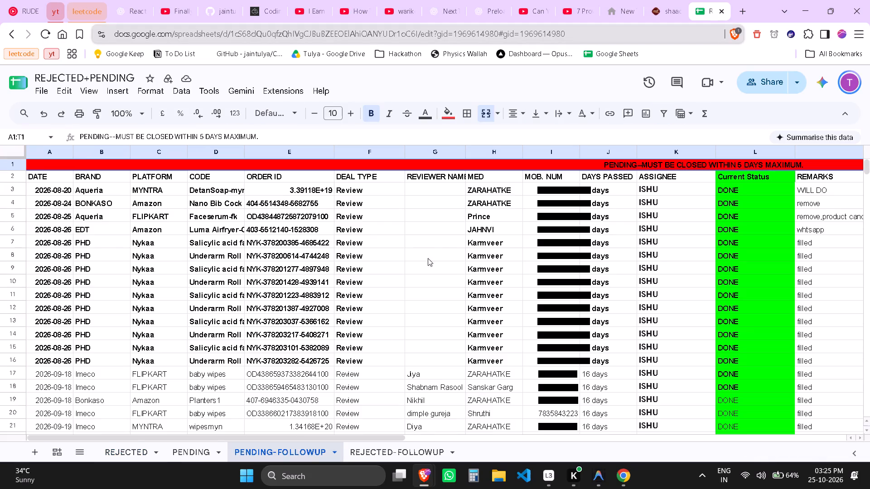
Examine the PENDING-FOLLOWUP sheet's columns and its entries down to the last filled row.
scroll(614, 162, left, 3)
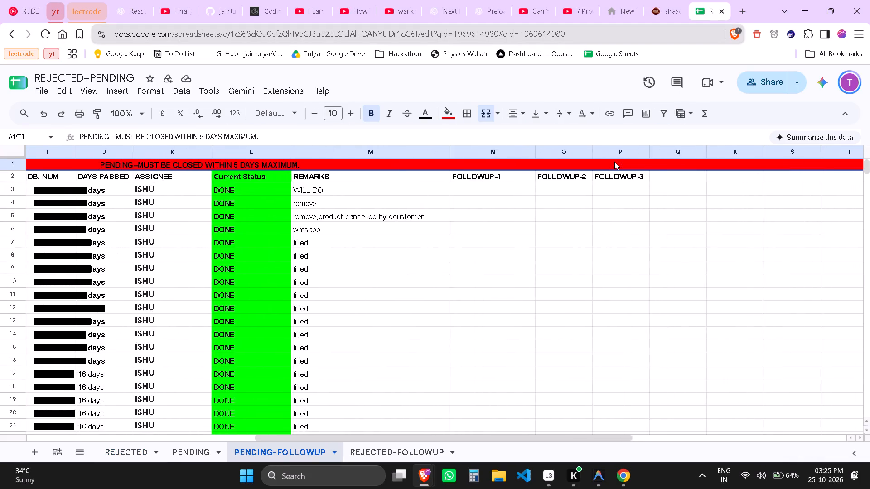
scroll(614, 162, left, 4)
scroll(614, 162, right, 5)
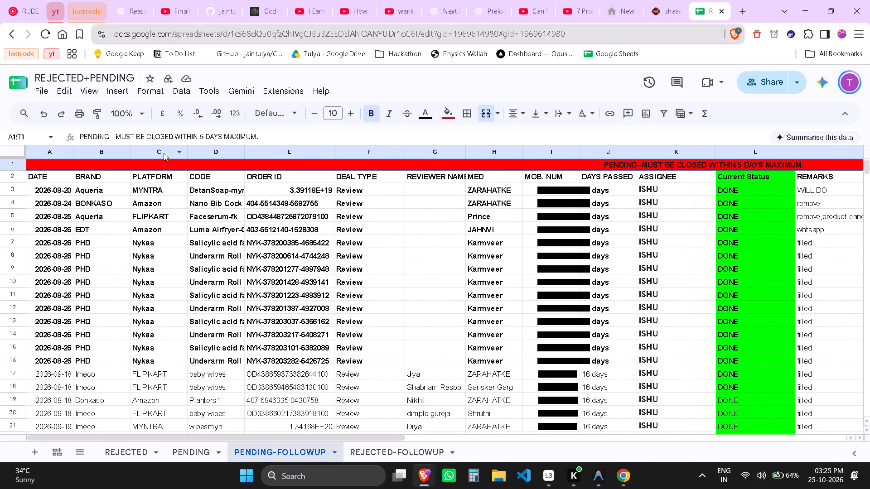
click(181, 166)
click(55, 159)
scroll(387, 440, down, 2)
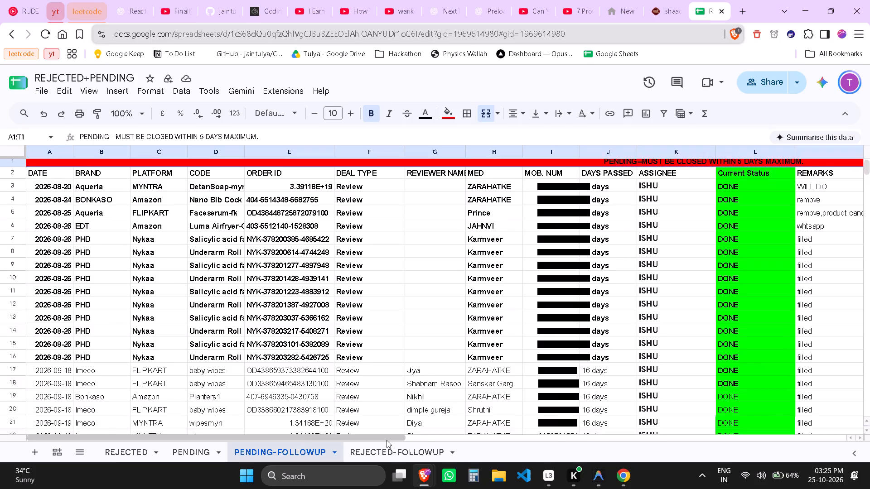
scroll(387, 440, down, 20)
scroll(387, 440, down, 11)
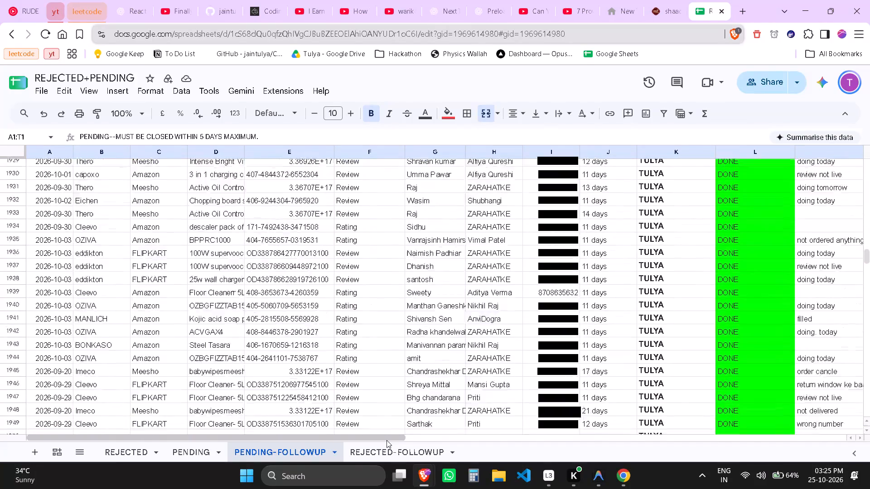
scroll(387, 440, down, 7)
scroll(586, 364, left, 3)
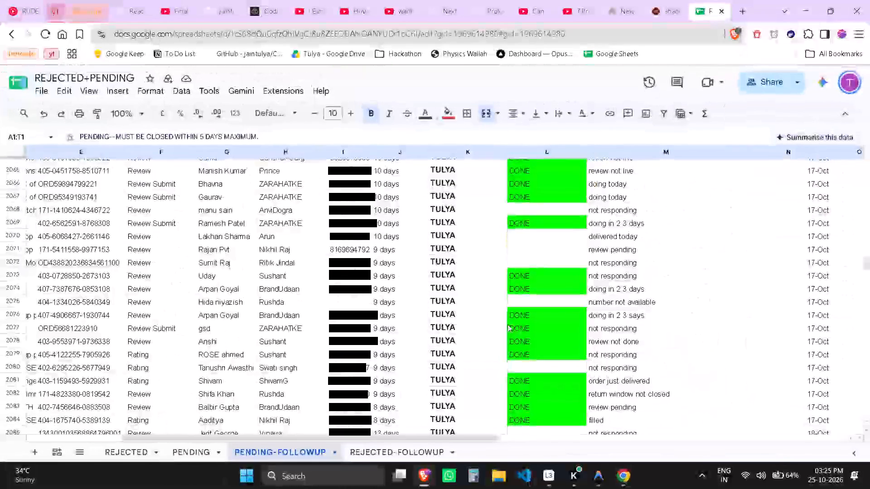
scroll(507, 324, down, 10)
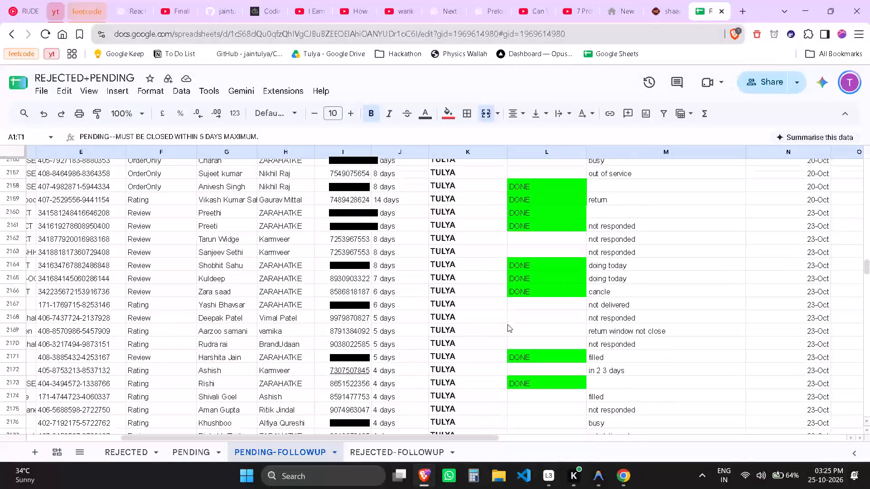
scroll(507, 324, up, 2)
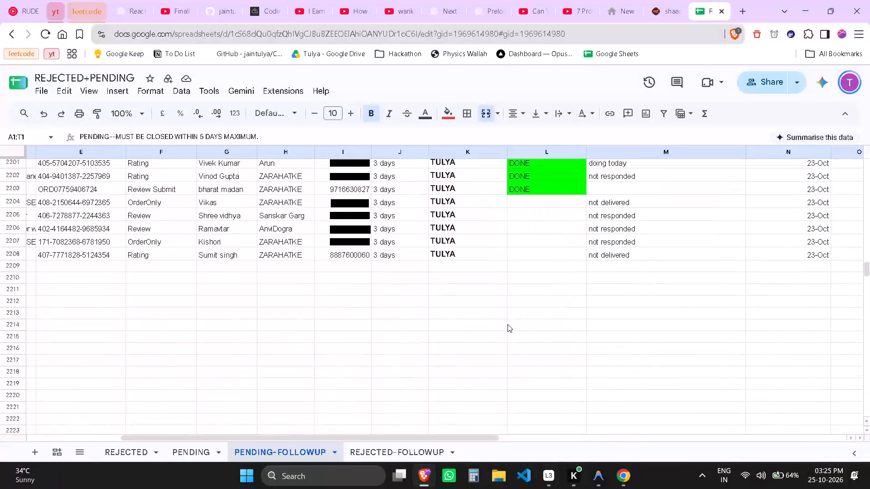
Look back through the entries assigned to TULYA to find the start of that block and rows without a status or remark.
scroll(507, 324, up, 5)
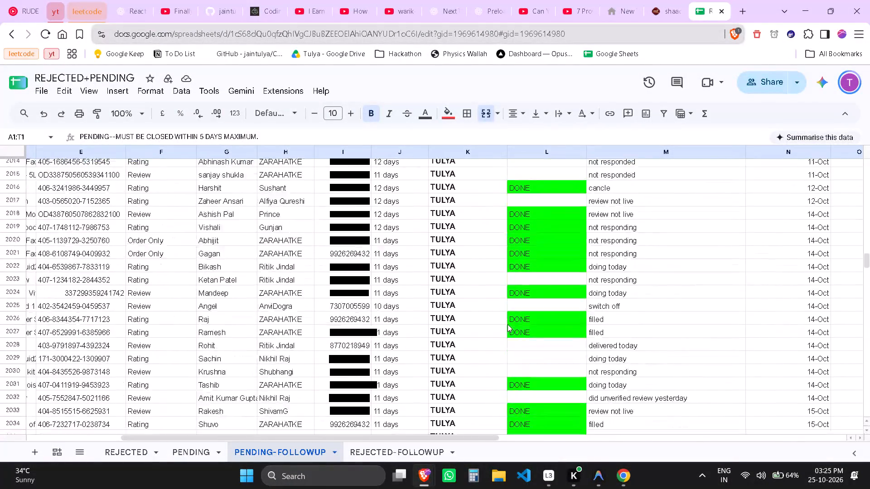
scroll(507, 324, up, 7)
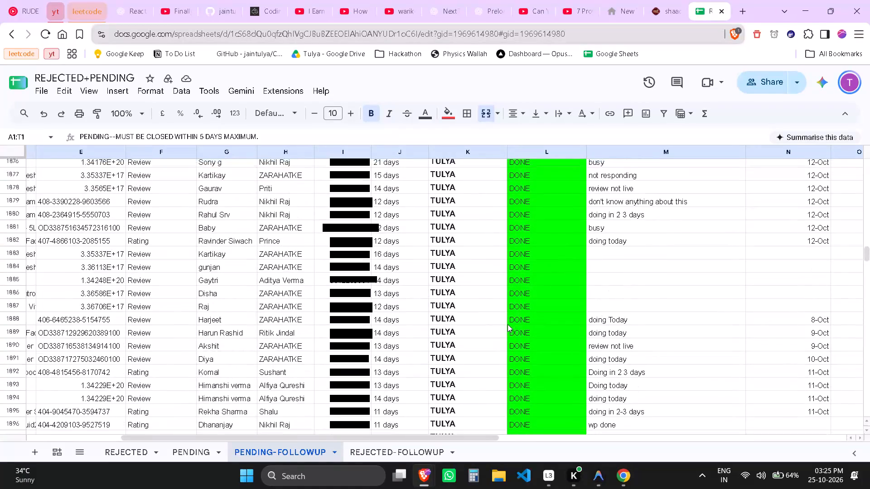
scroll(507, 324, up, 7)
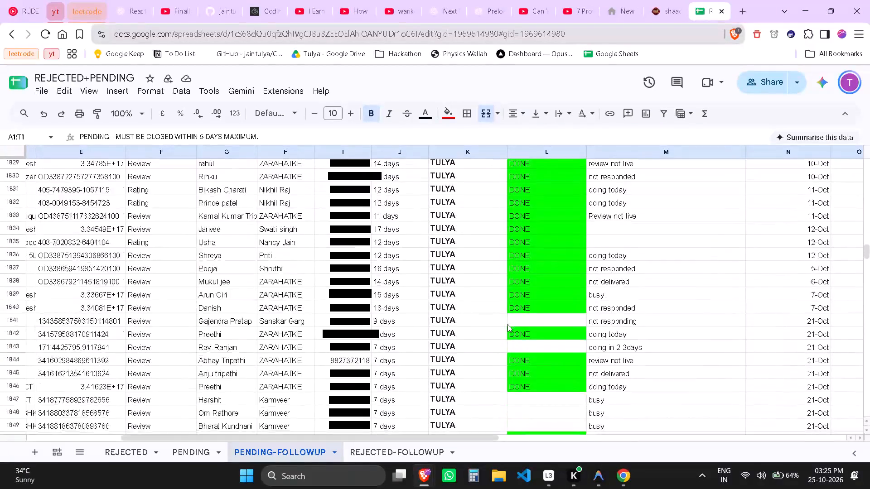
scroll(507, 324, up, 7)
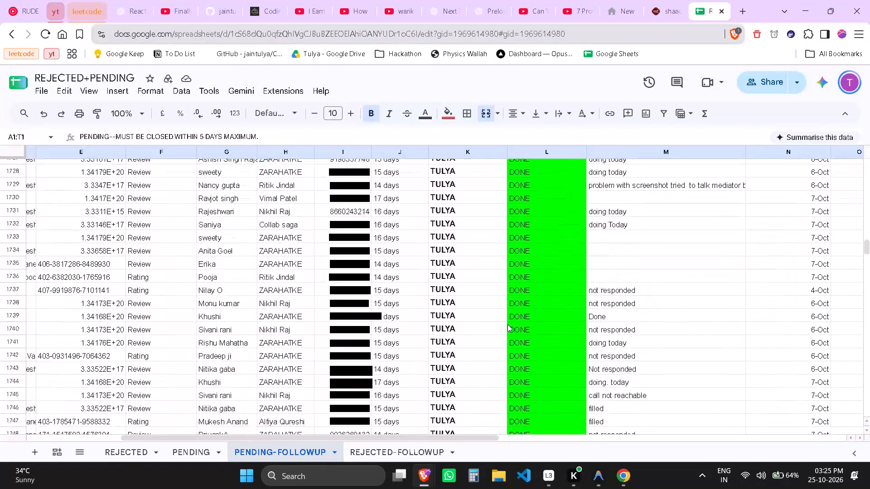
scroll(507, 324, up, 6)
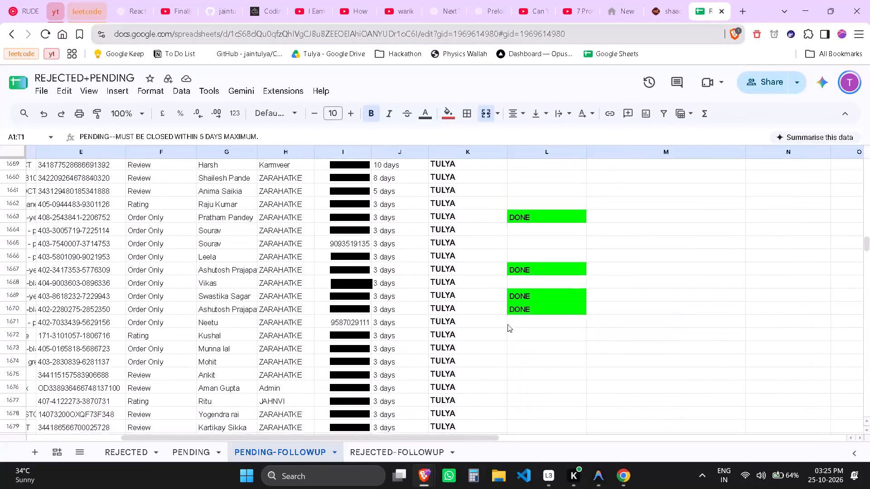
scroll(507, 324, up, 4)
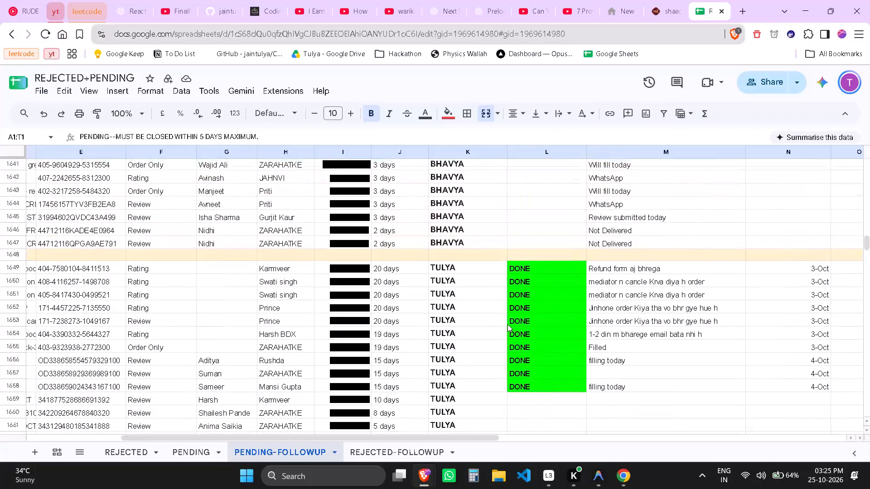
scroll(507, 324, down, 1)
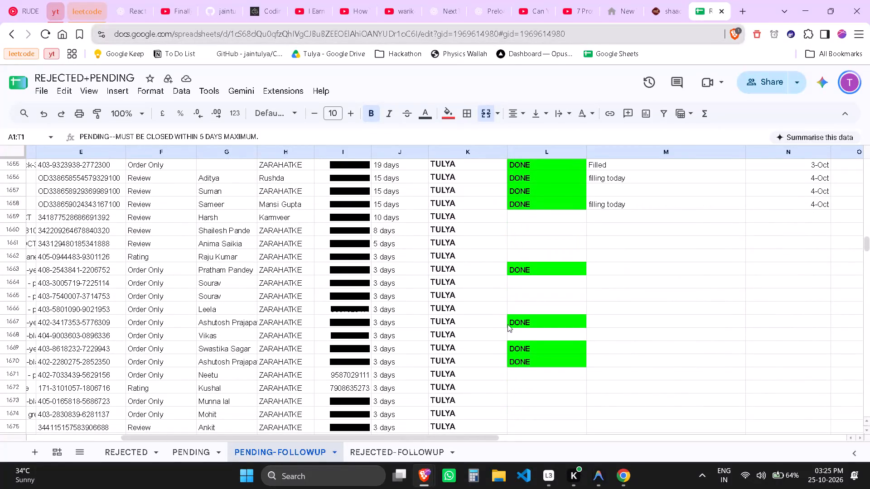
scroll(507, 324, down, 4)
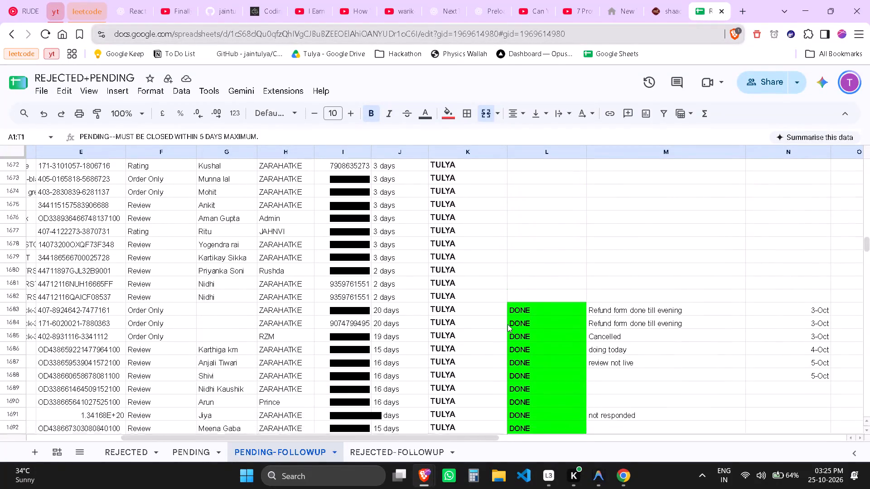
scroll(507, 324, down, 2)
scroll(507, 324, up, 2)
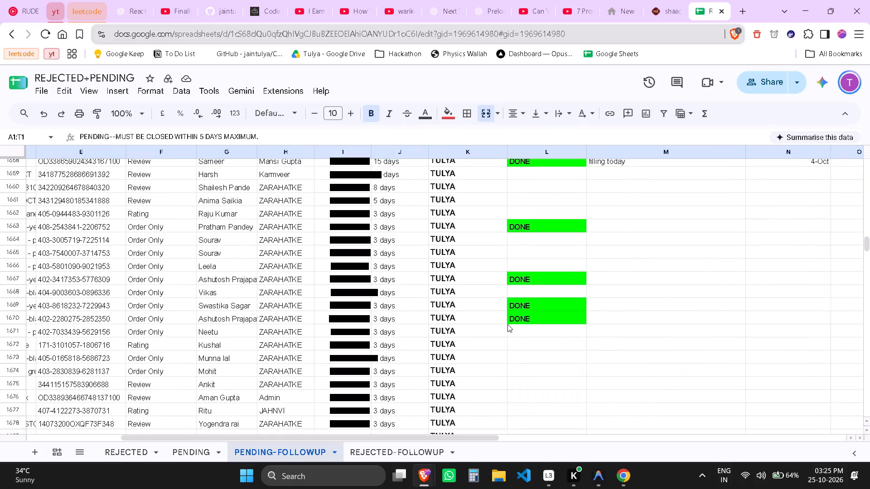
scroll(507, 324, up, 1)
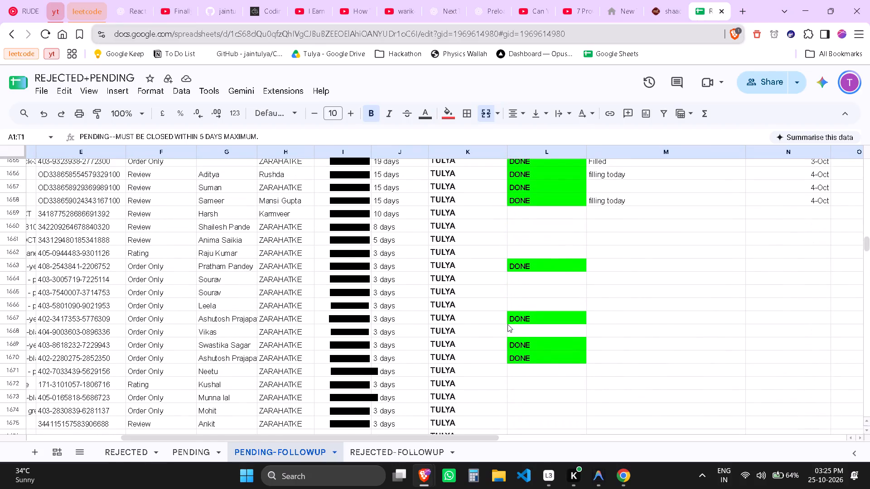
Select the empty remarks cell M1659 in the first TULYA row that has no status.
scroll(507, 324, right, 1)
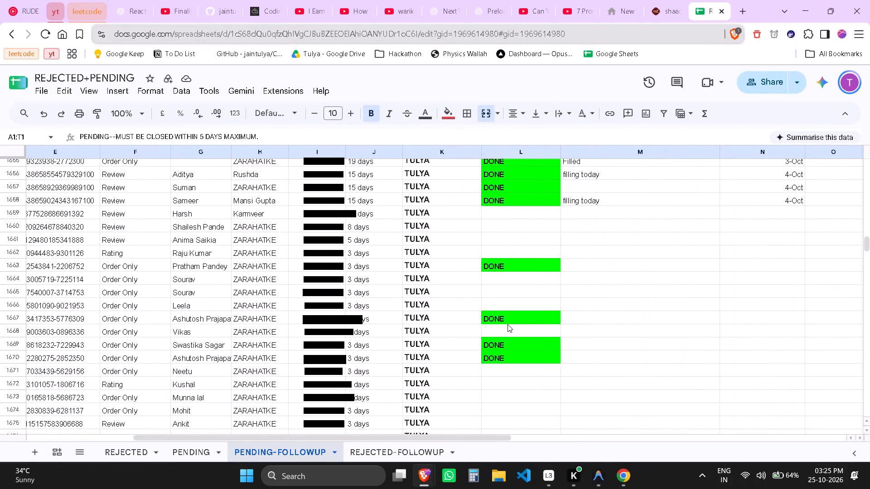
scroll(507, 324, right, 3)
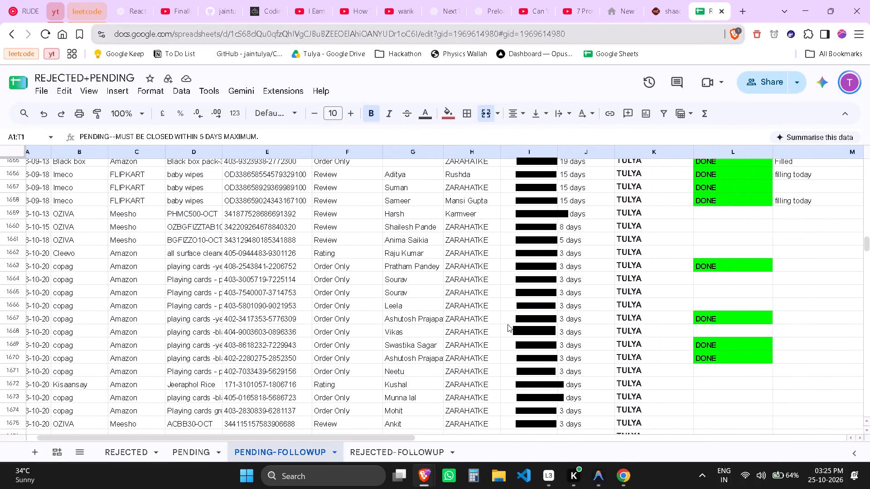
scroll(507, 324, right, 1)
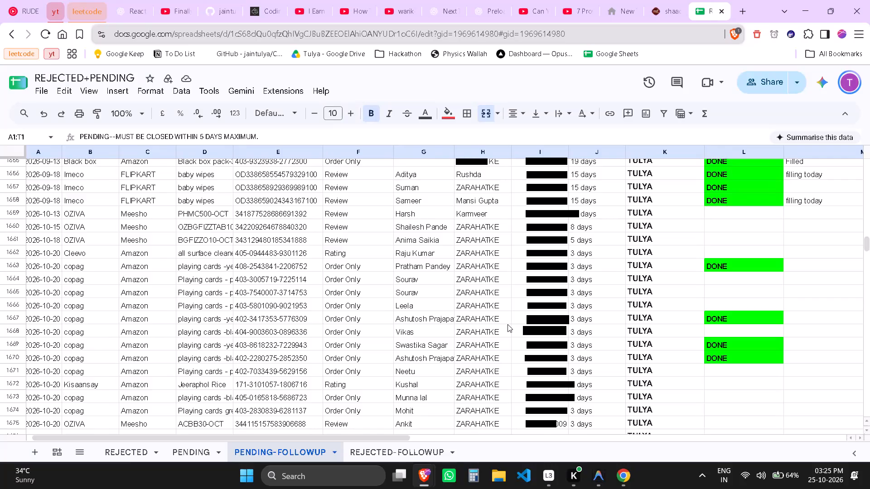
click(810, 207)
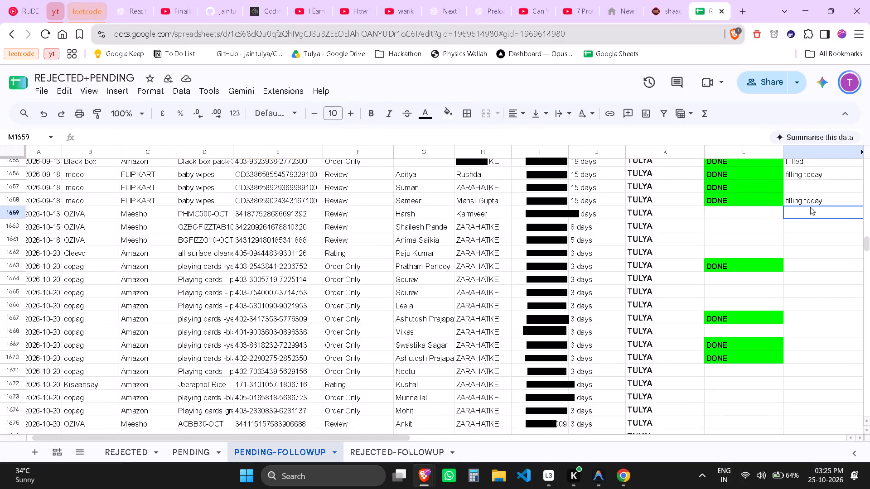
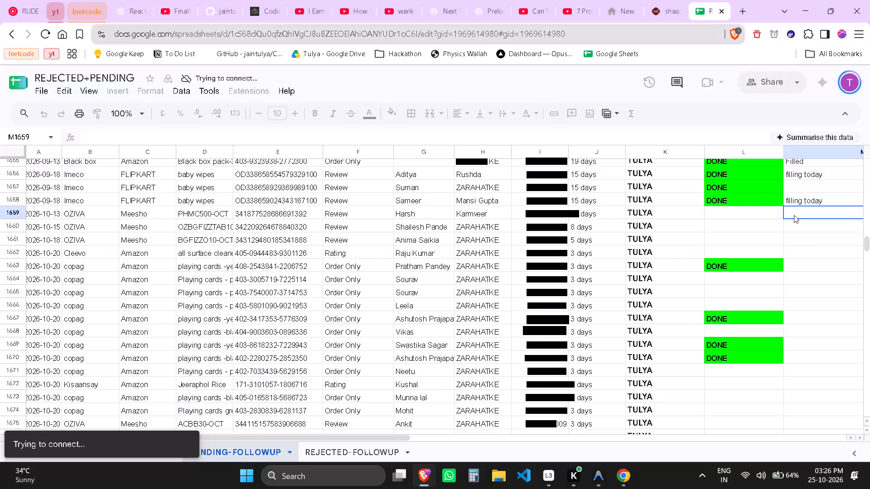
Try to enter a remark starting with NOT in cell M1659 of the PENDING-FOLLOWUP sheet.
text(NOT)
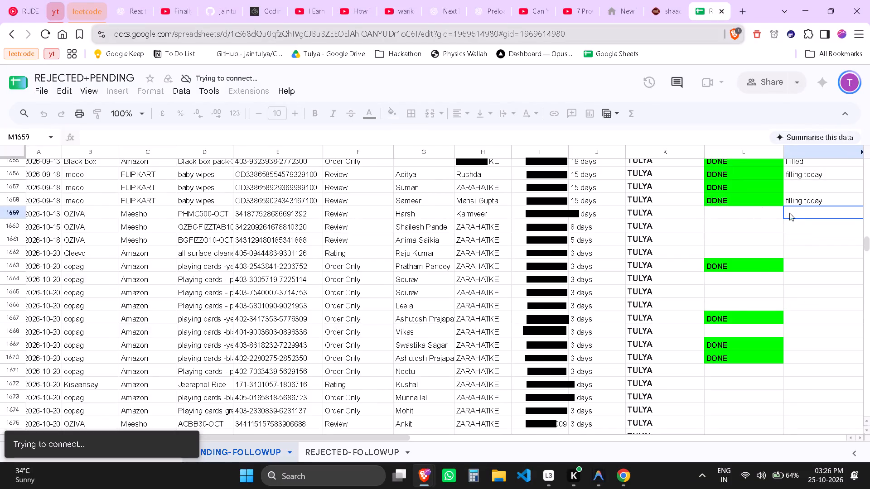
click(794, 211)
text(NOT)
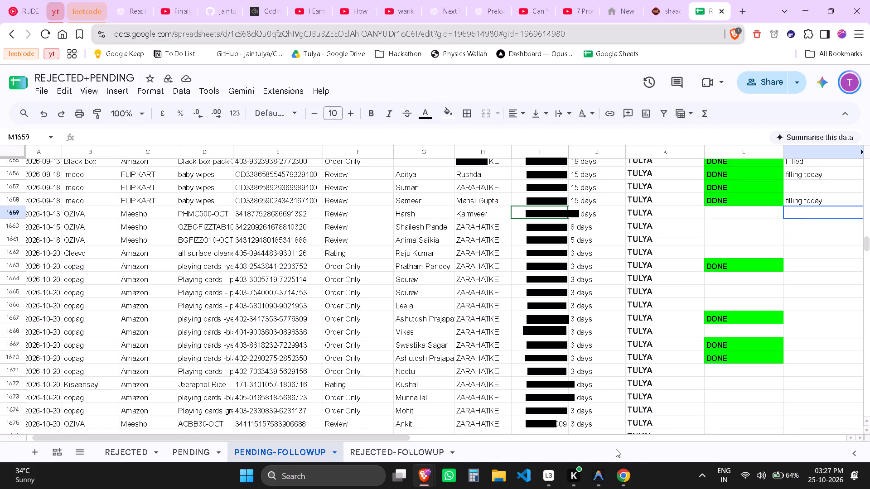
Switch the computer's Wi-Fi connection from Iqoo z10 to the secured network named ".".
click(754, 478)
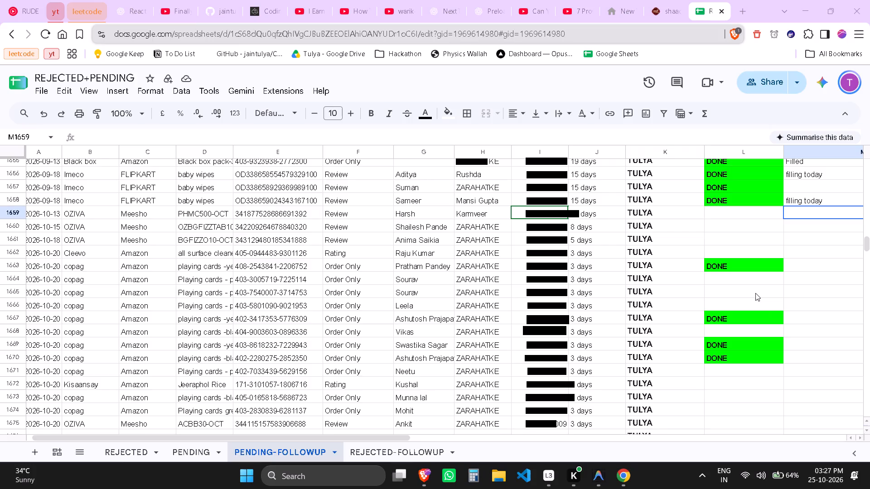
click(762, 486)
click(715, 271)
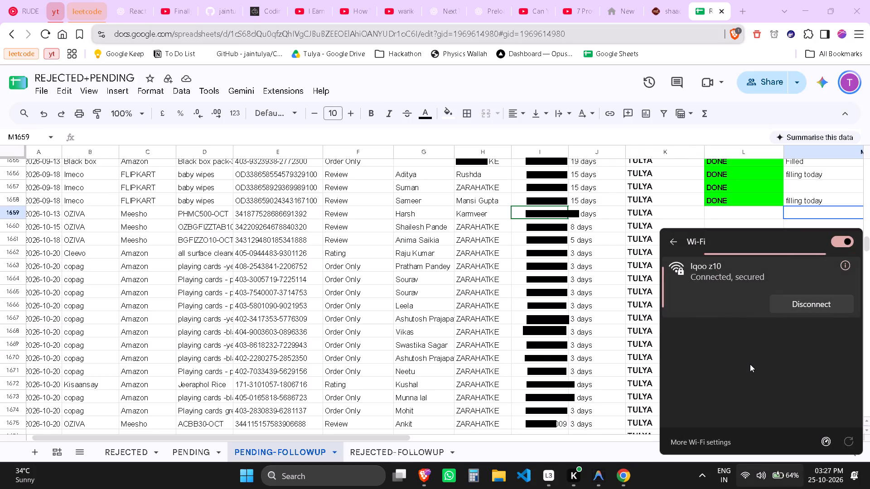
click(751, 328)
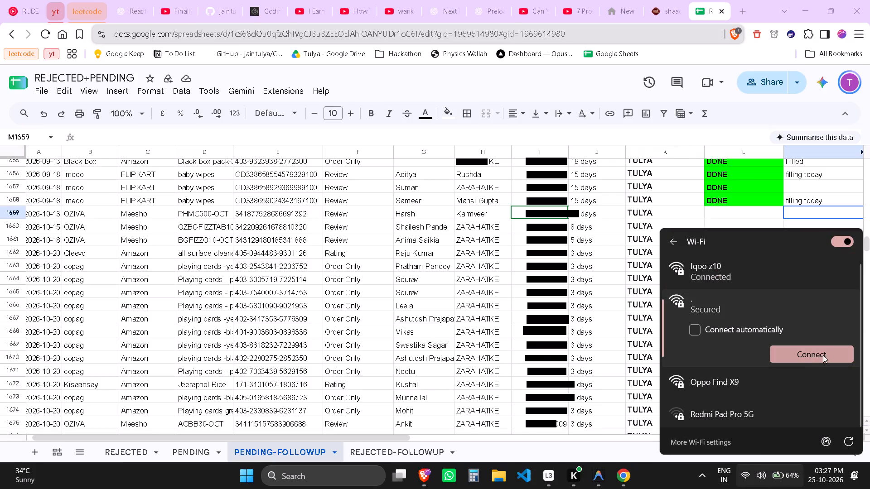
click(811, 352)
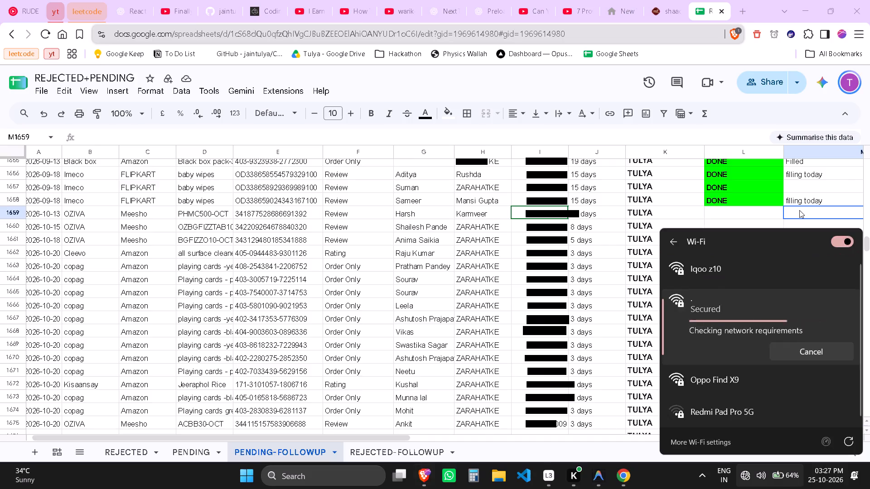
Enter the remark NOT DELIVERED in cell M1659 for the OZIVA PHMC500-OCT order.
click(799, 210)
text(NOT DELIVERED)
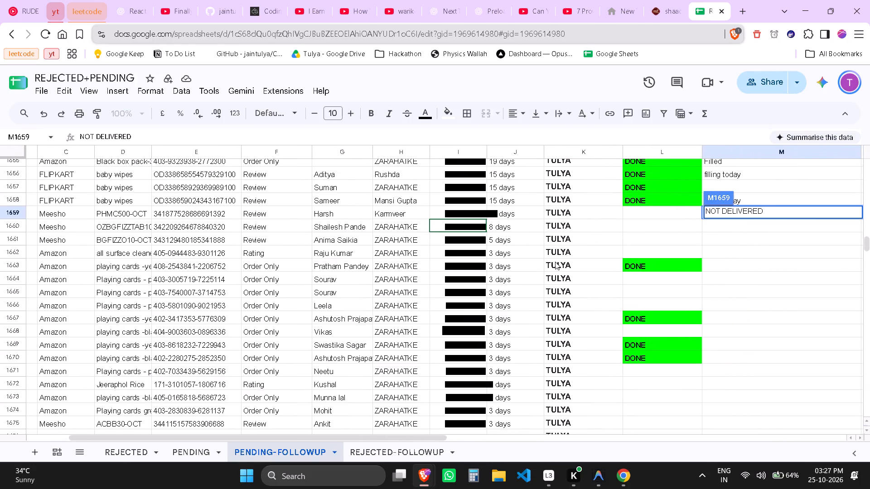
click(680, 226)
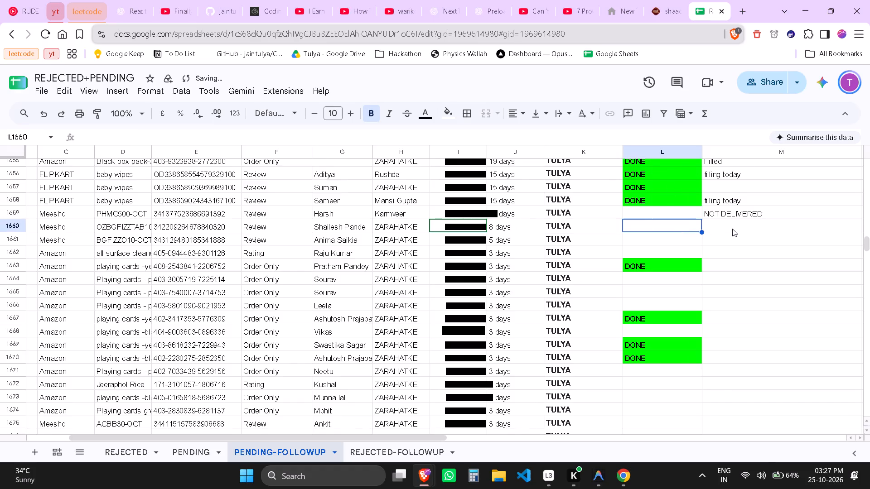
Enter the remark DELIVERED YESTERDAY in cell M1660 for the OZIVA order dated 2026-10-15.
click(735, 227)
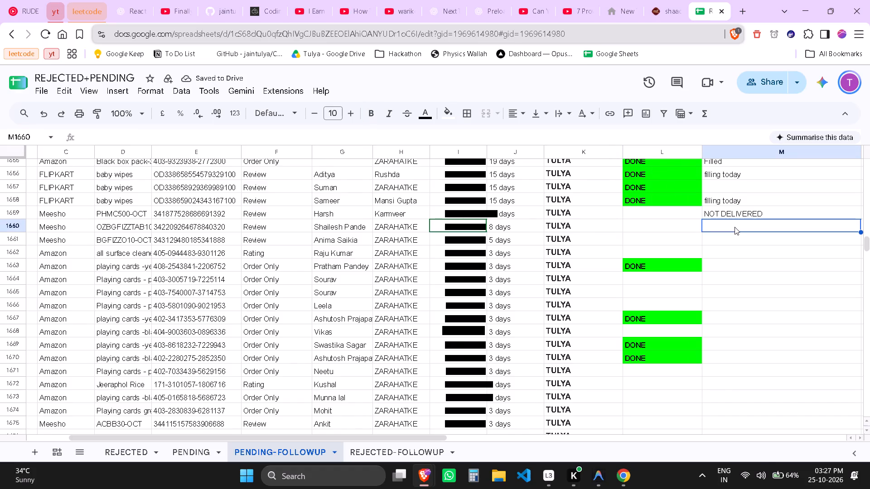
scroll(652, 228, right, 2)
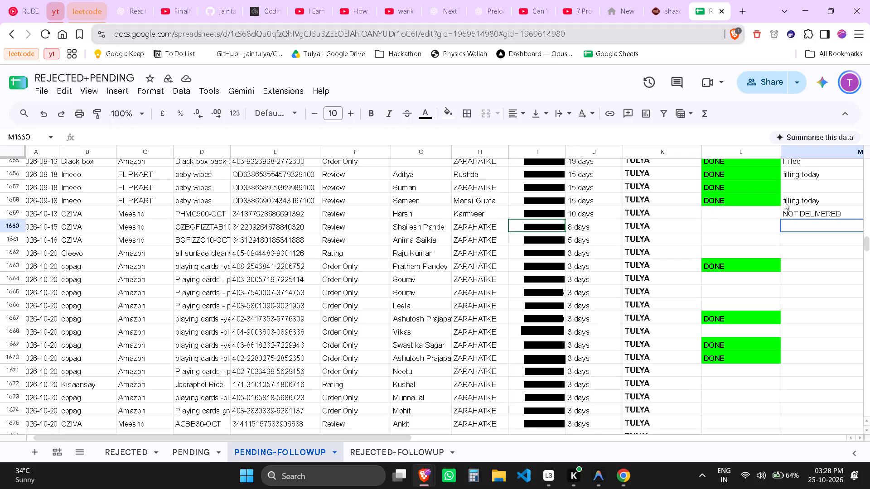
text(NOT)
key(BackSpace)
key(BackSpace)
key(BackSpace)
key(BackSpace)
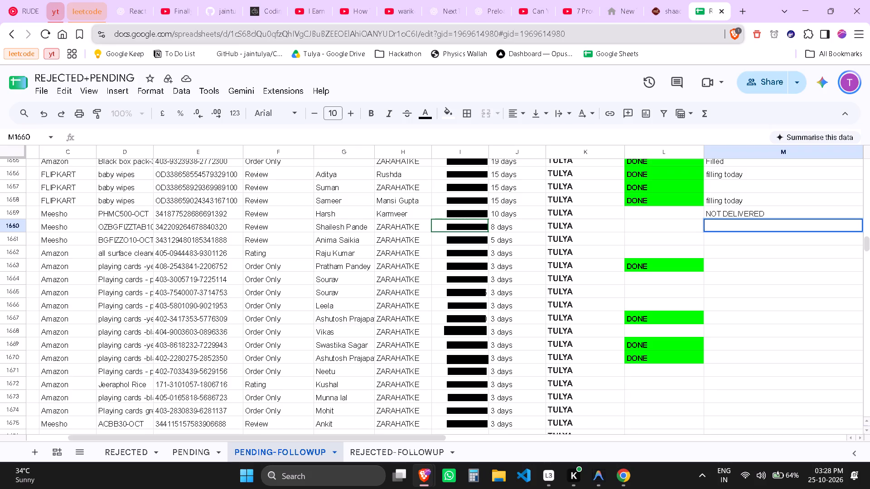
text(DE)
text(LIVERED)
key(space)
text(YESTERDAY)
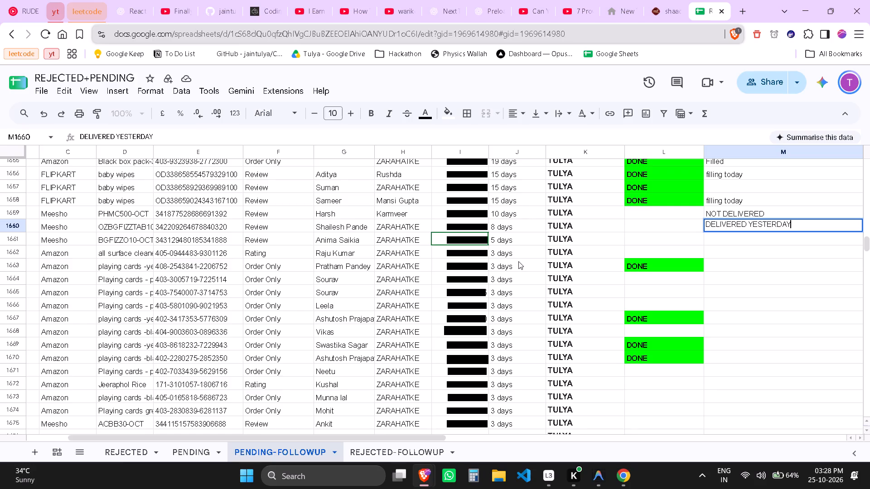
click(725, 236)
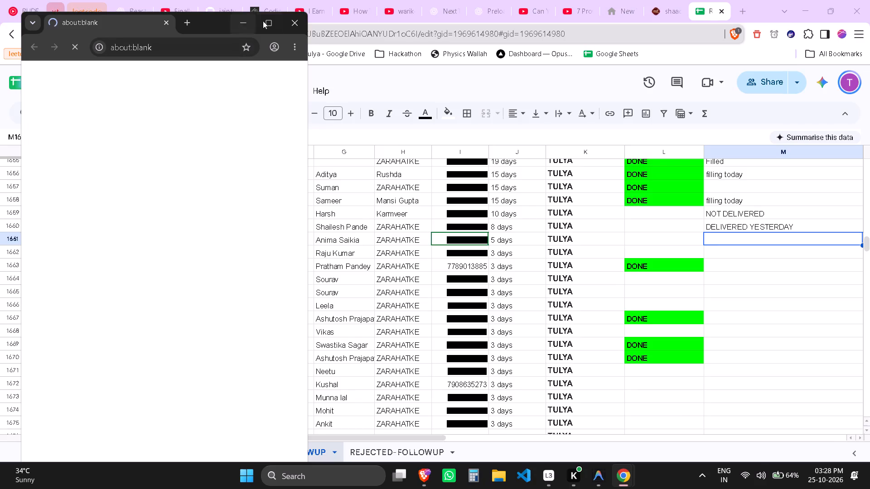
click(273, 14)
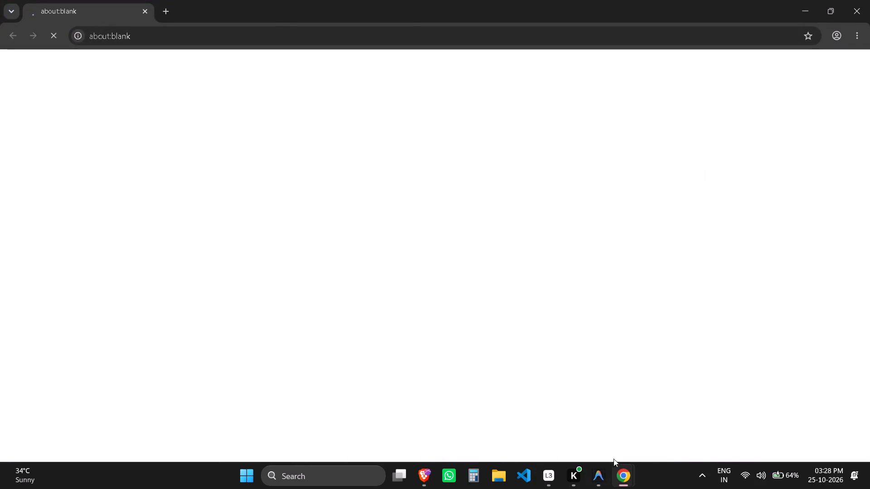
click(789, 0)
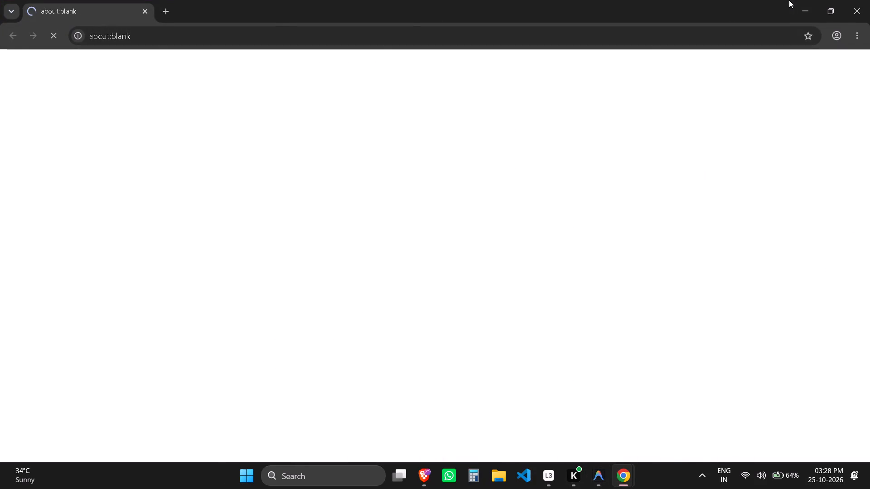
click(797, 0)
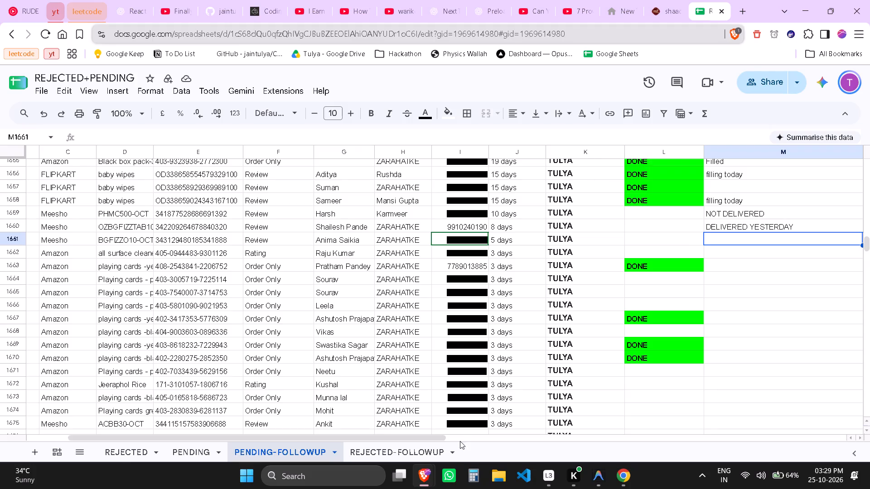
Open the REJECTED-FOLLOWUP sheet and examine the status, remarks and follow-up columns of TULYA's entries near the last filled rows.
click(372, 450)
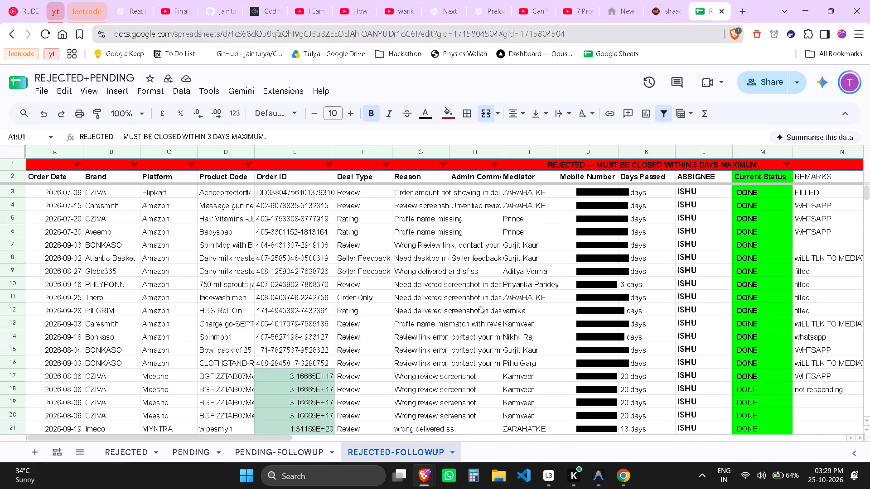
scroll(480, 306, down, 20)
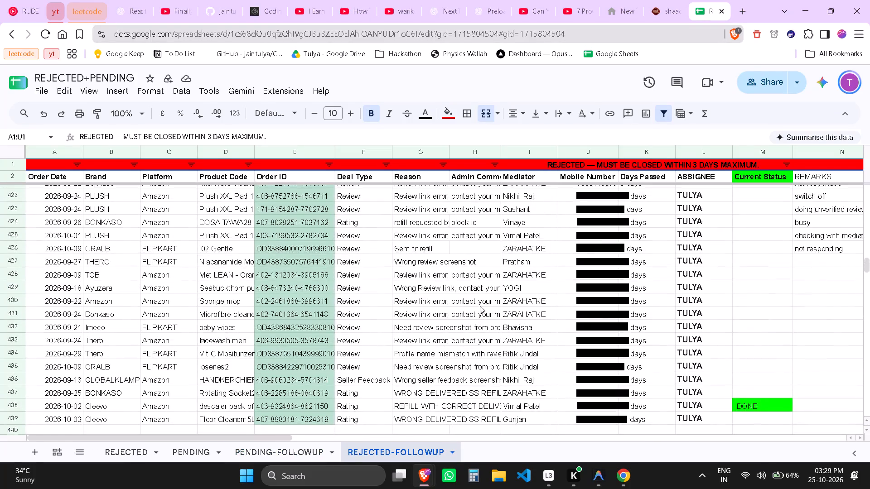
scroll(480, 306, left, 1)
scroll(480, 306, down, 1)
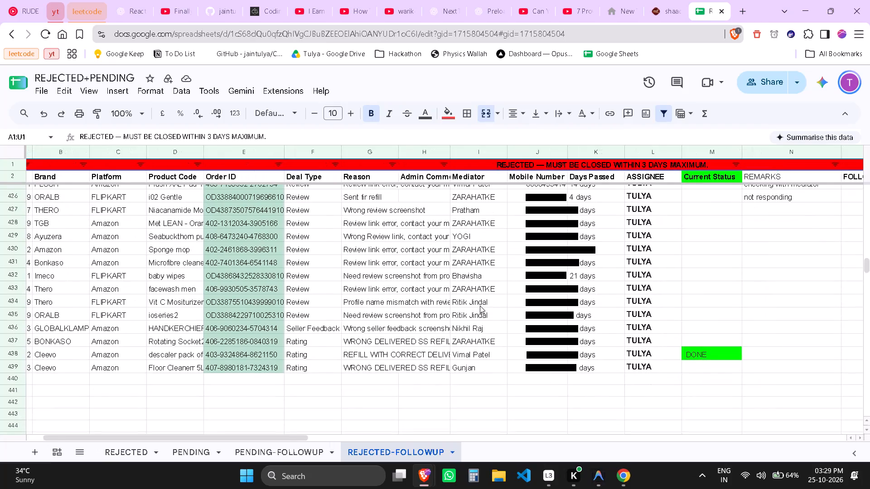
scroll(480, 306, down, 1)
scroll(480, 306, left, 2)
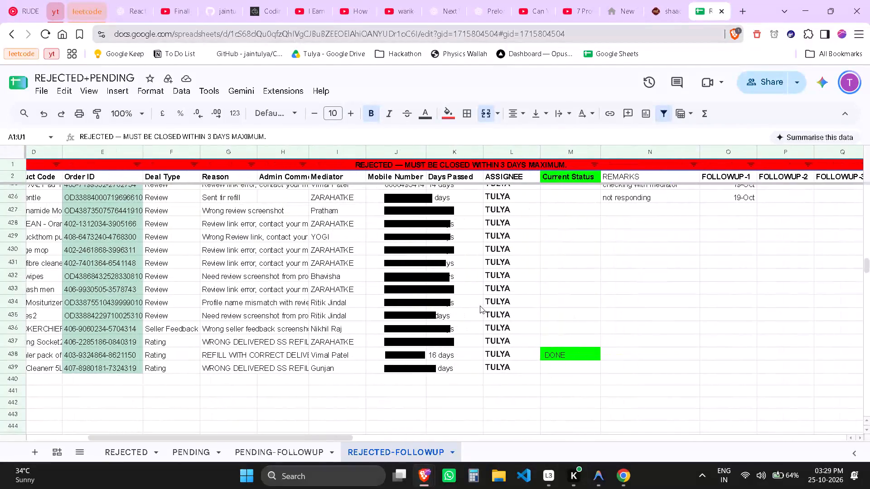
scroll(480, 306, up, 4)
scroll(480, 306, down, 1)
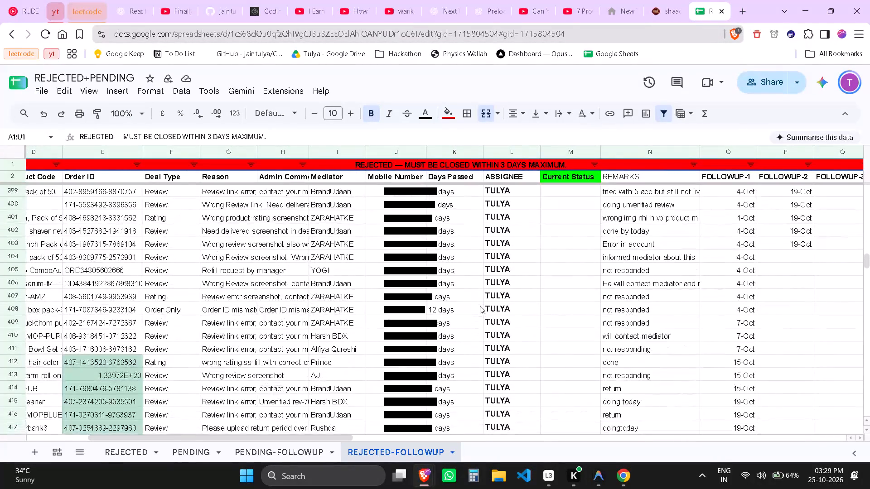
scroll(480, 306, down, 2)
scroll(480, 306, up, 1)
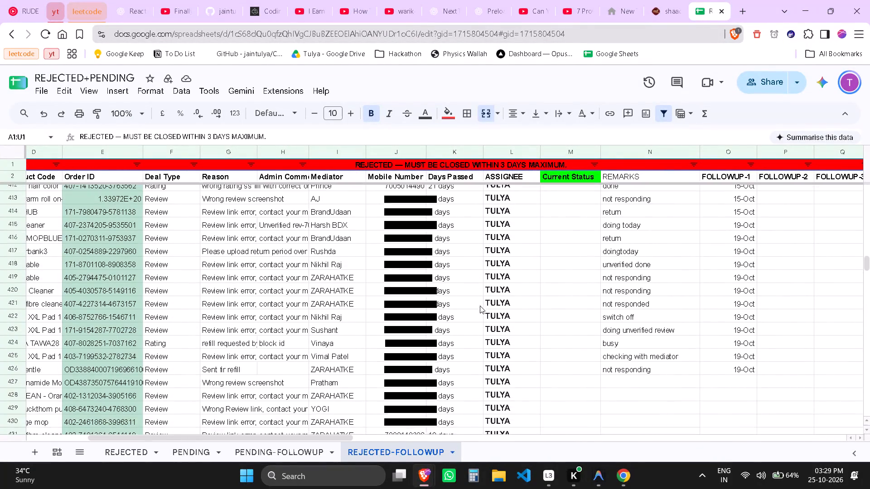
Look back through the REJECTED-FOLLOWUP entries of TULYA and the other assignees, and return to the last TULYA rows.
scroll(480, 306, up, 3)
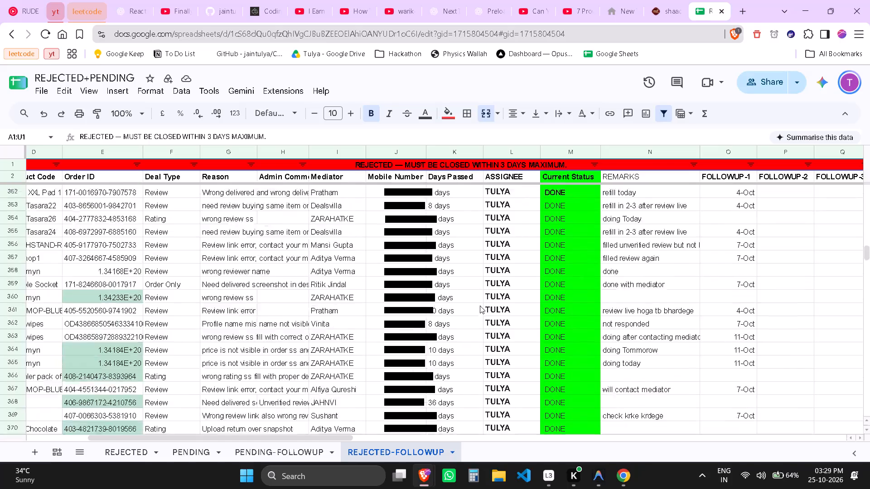
scroll(480, 306, up, 3)
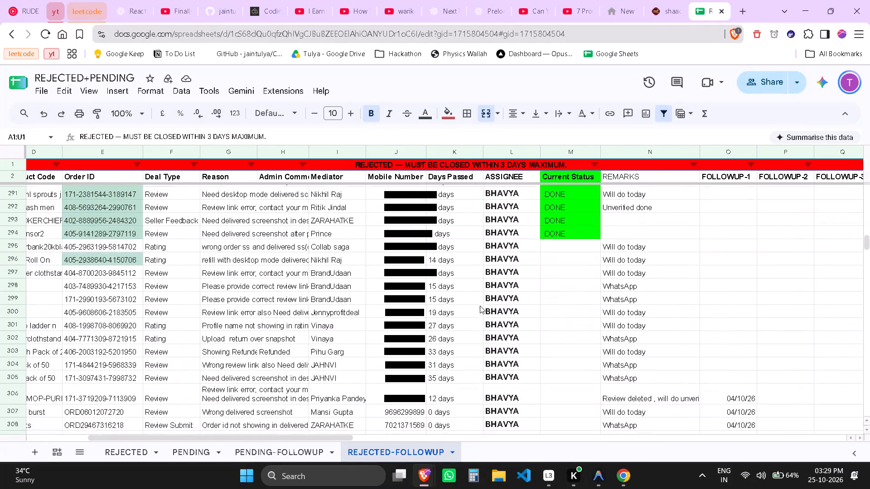
scroll(480, 306, up, 3)
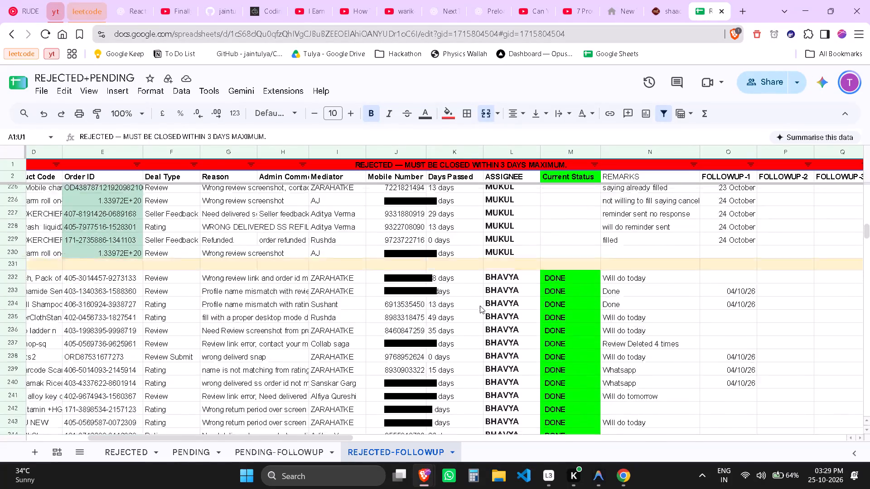
scroll(480, 306, up, 1)
scroll(480, 306, down, 14)
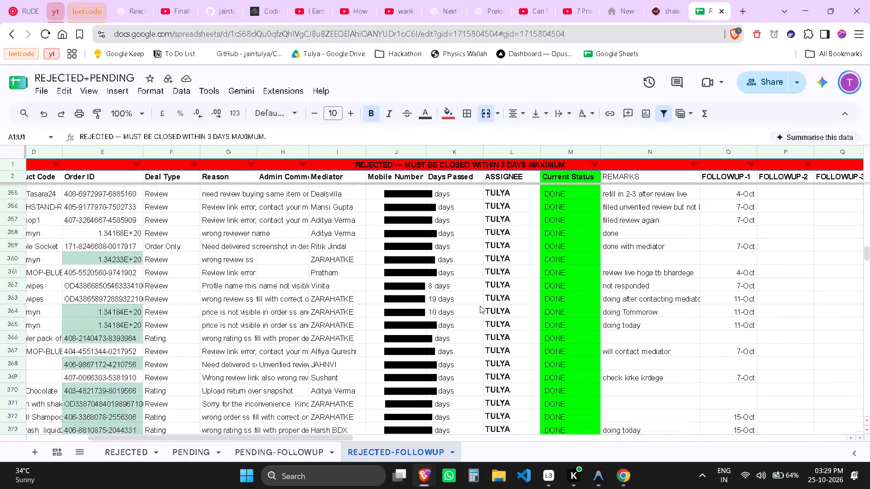
scroll(480, 306, down, 4)
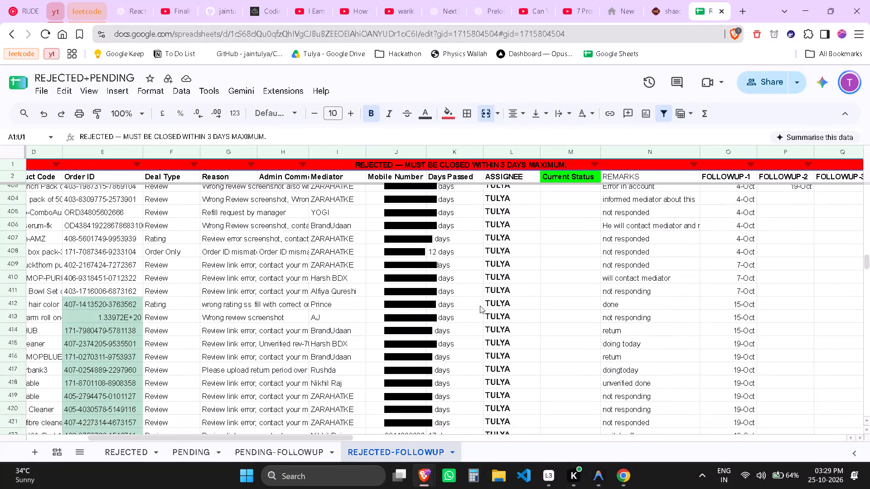
scroll(480, 306, down, 3)
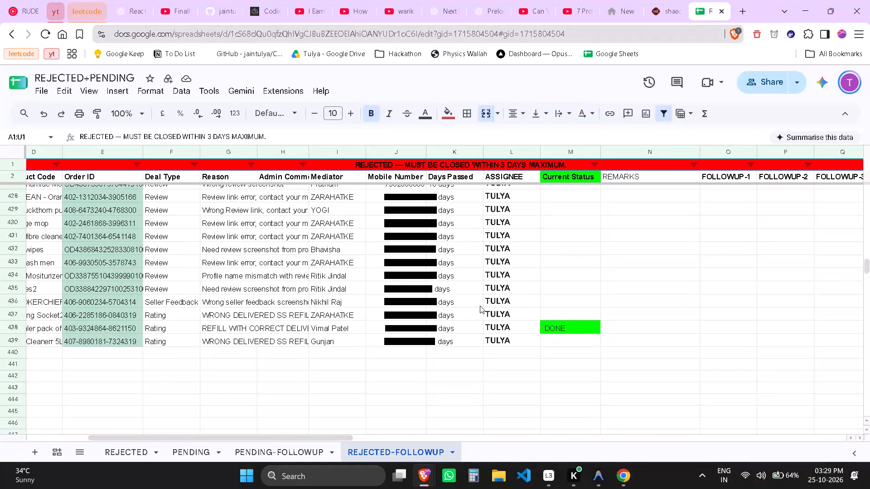
Return to the PENDING-FOLLOWUP sheet and enter the remark NOT RESPONDED in cell M1661 for the OZIVA BGFIZZO10-OCT order.
click(292, 453)
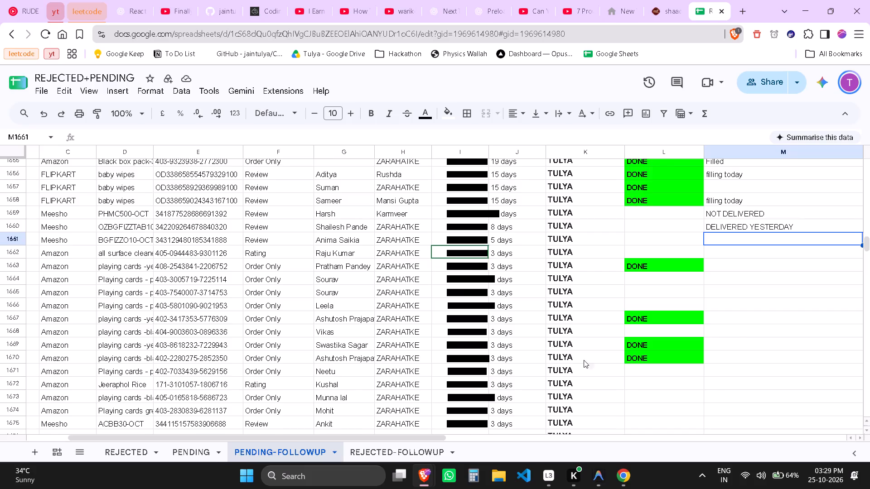
text(NOT RES)
text(PONDED)
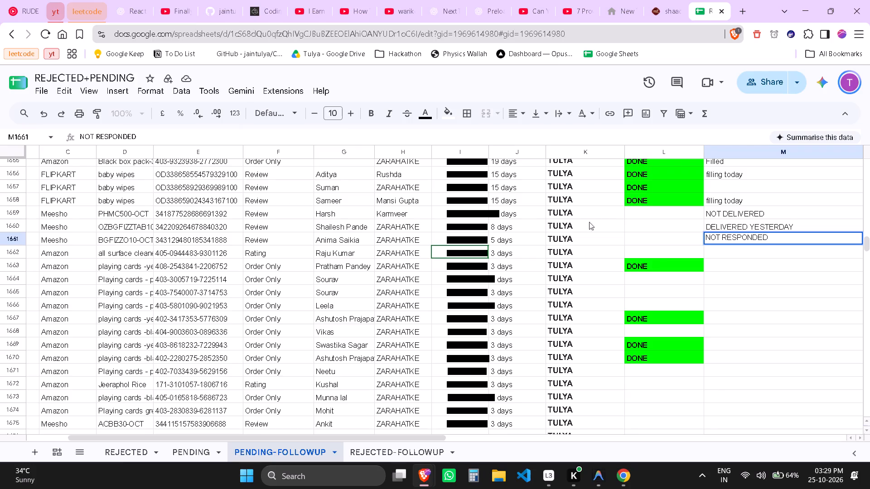
click(731, 250)
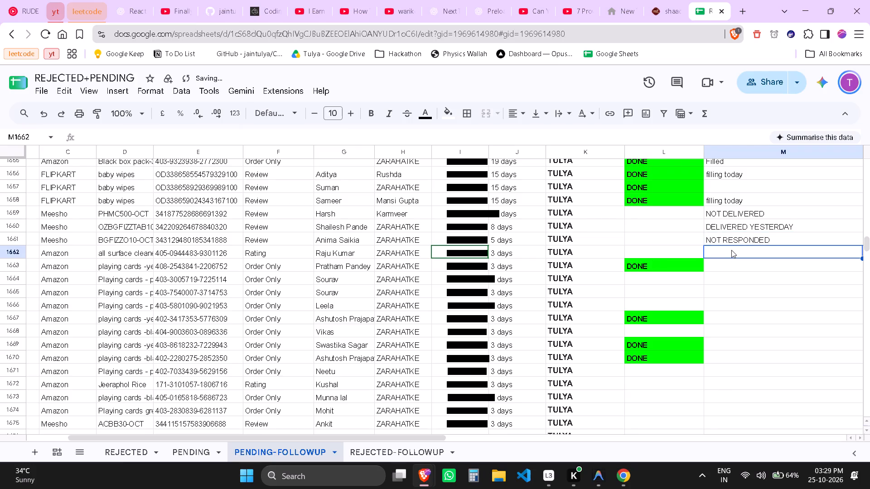
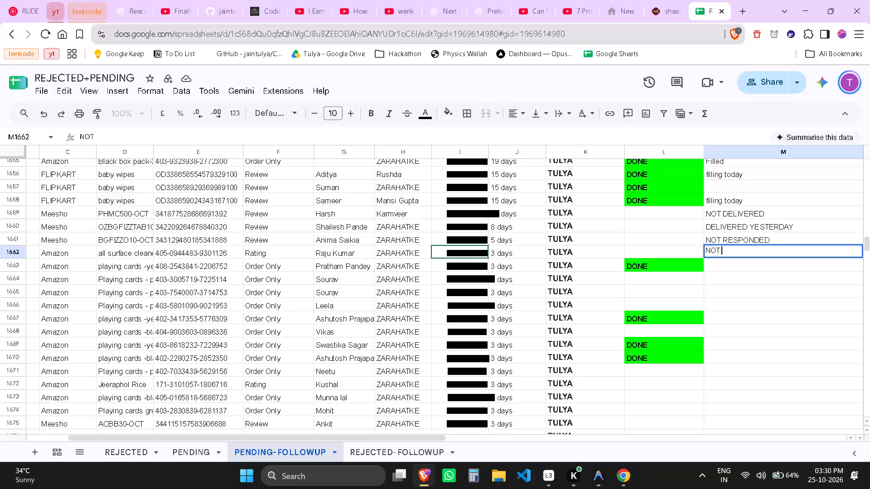
Enter the remark NOT DELIVERED in cell M1662 for the Amazon all surface cleaner order.
key(Tab)
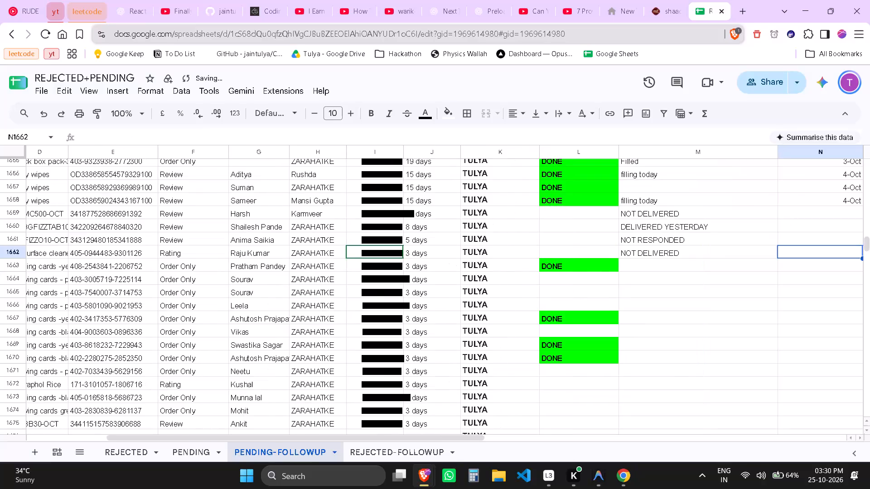
Check the full product names of the playing cards orders in rows 1663 and 1664, and select the empty remark cell M1664.
click(624, 278)
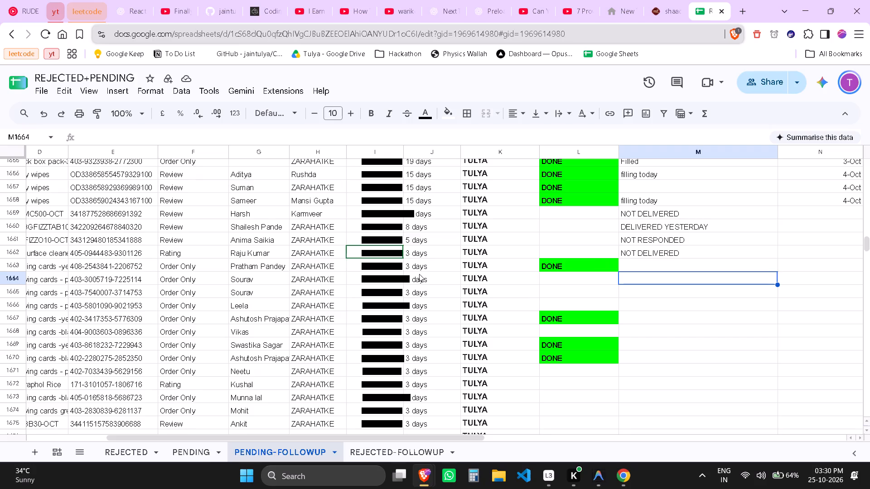
scroll(423, 278, right, 1)
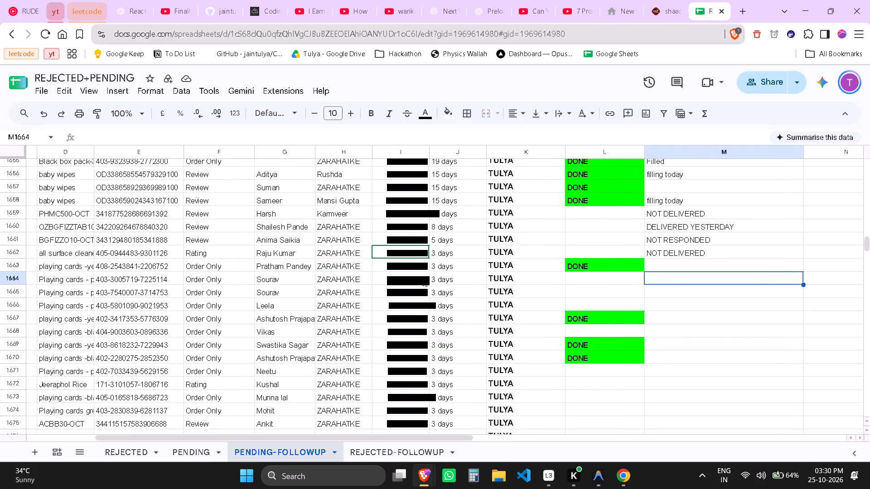
scroll(423, 278, right, 1)
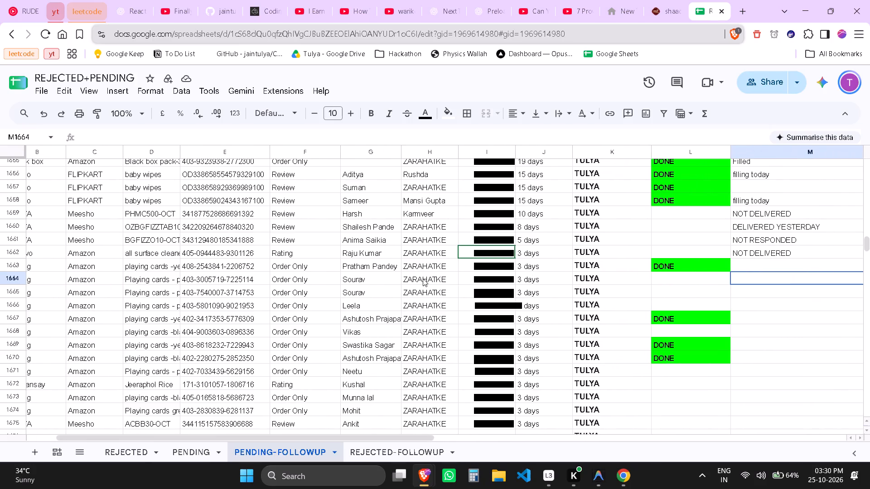
click(154, 282)
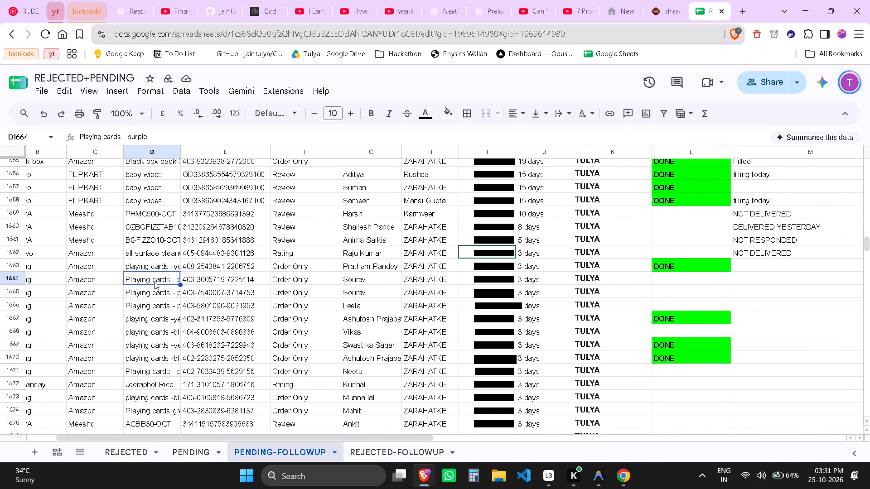
click(160, 266)
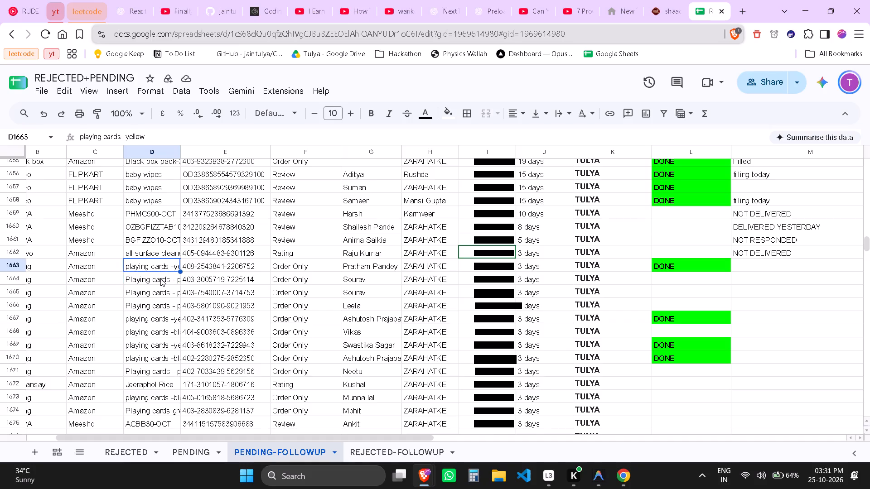
click(160, 278)
click(742, 273)
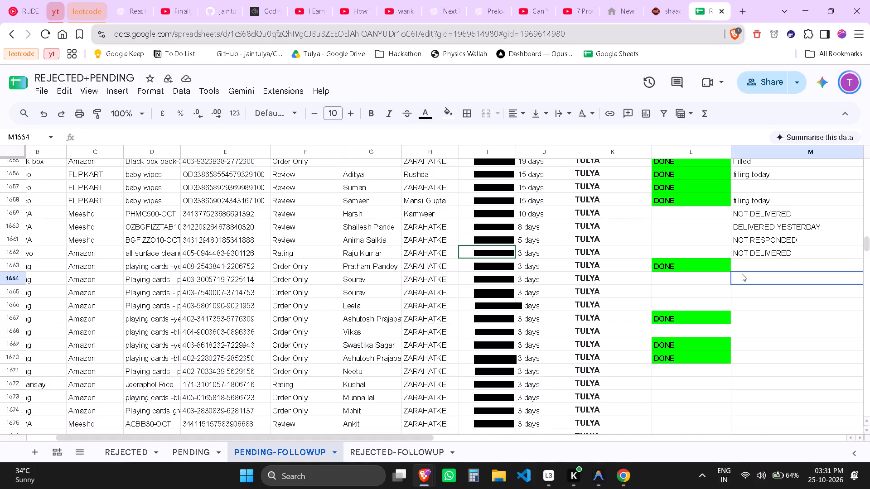
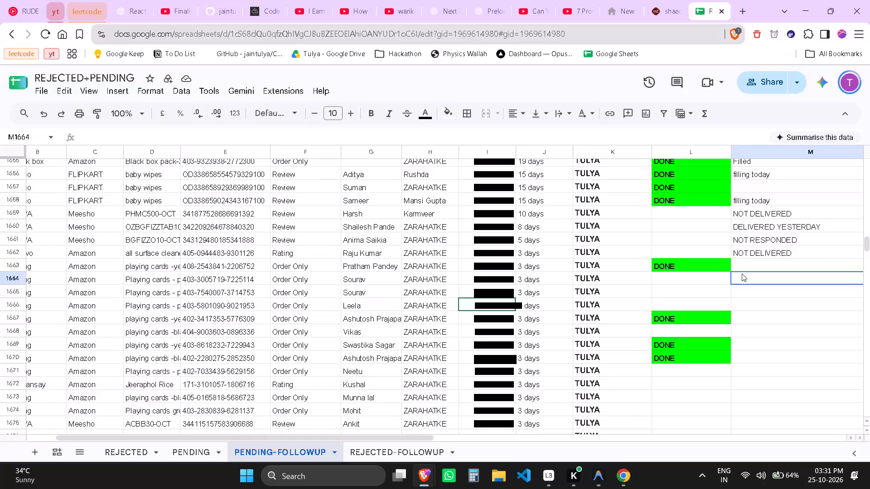
Enter the remark NOT RESPONDED in cell M1664 and copy it into M1665 for the two playing cards orders.
text(NOT RES)
text(PONDED)
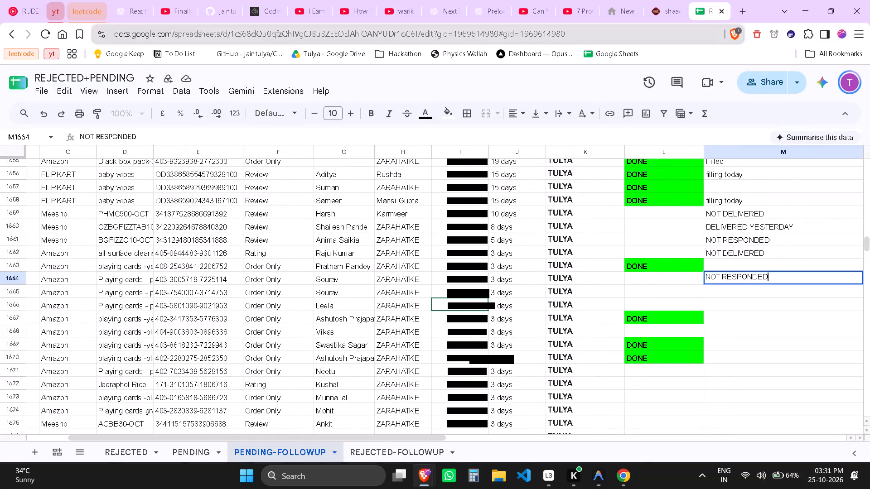
key(ctrl+a)
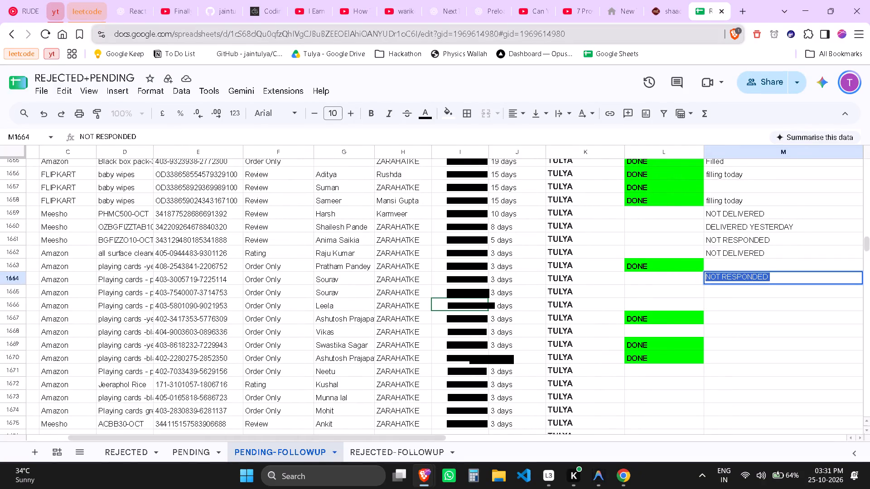
key(ctrl+c)
click(815, 286)
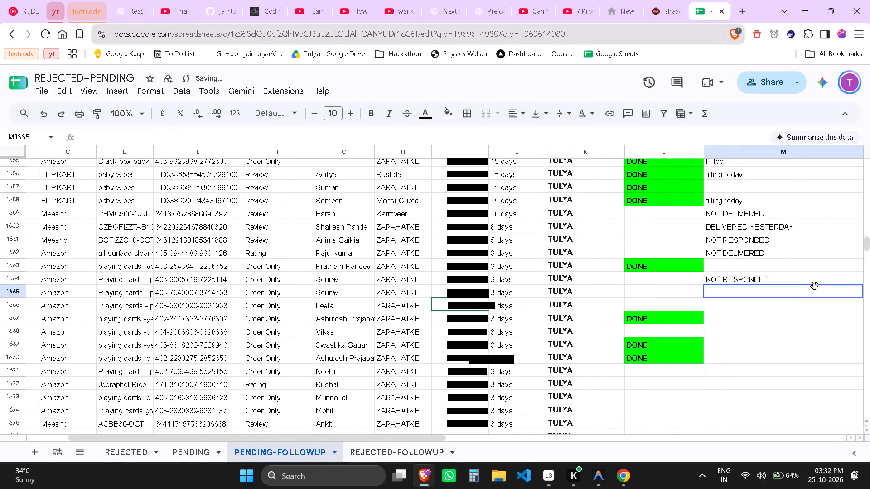
key(v)
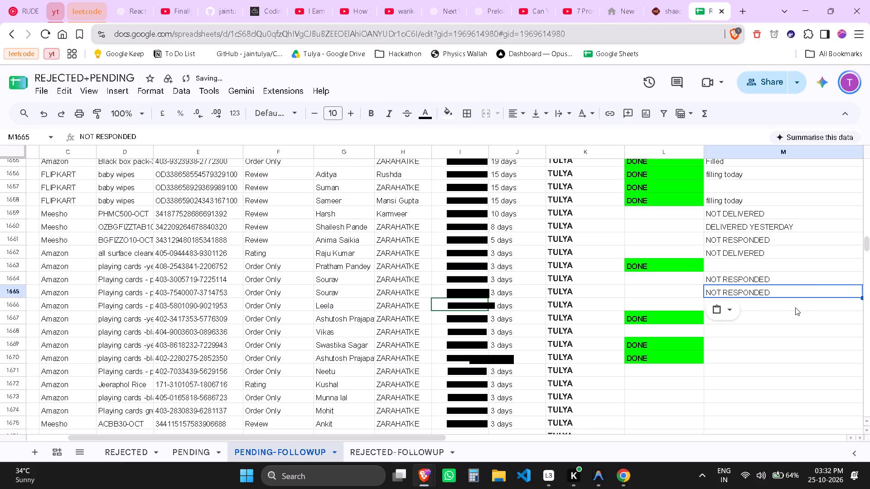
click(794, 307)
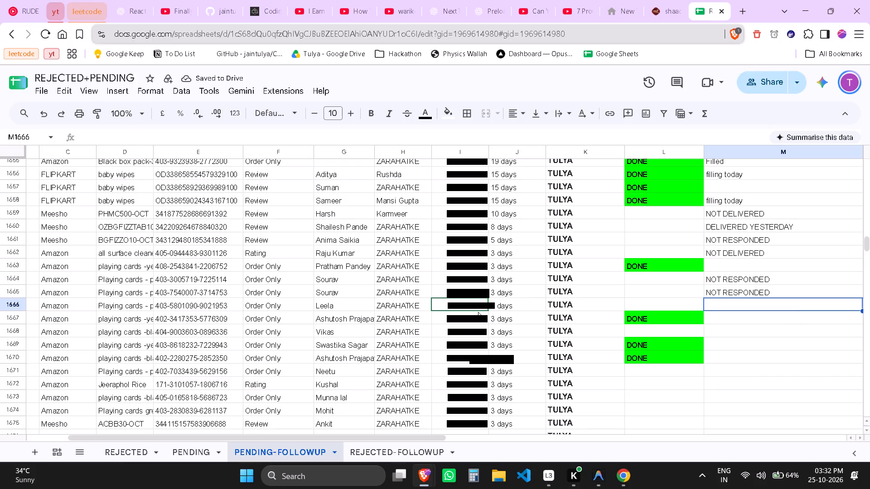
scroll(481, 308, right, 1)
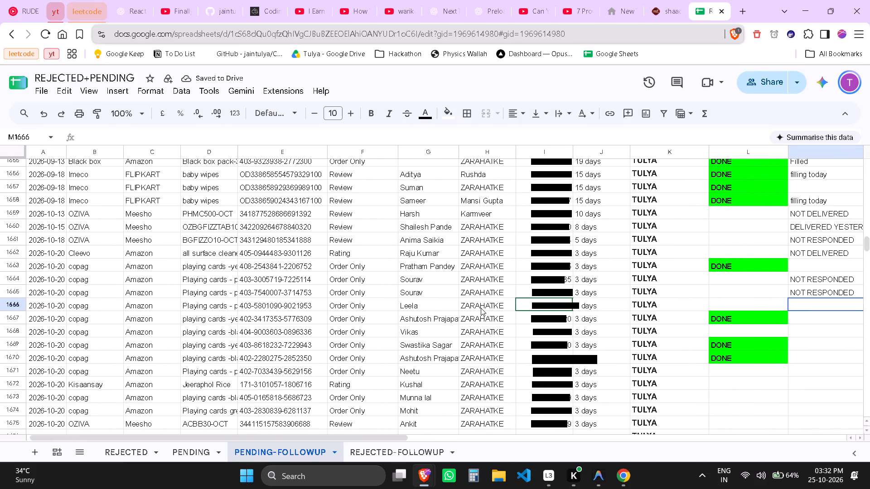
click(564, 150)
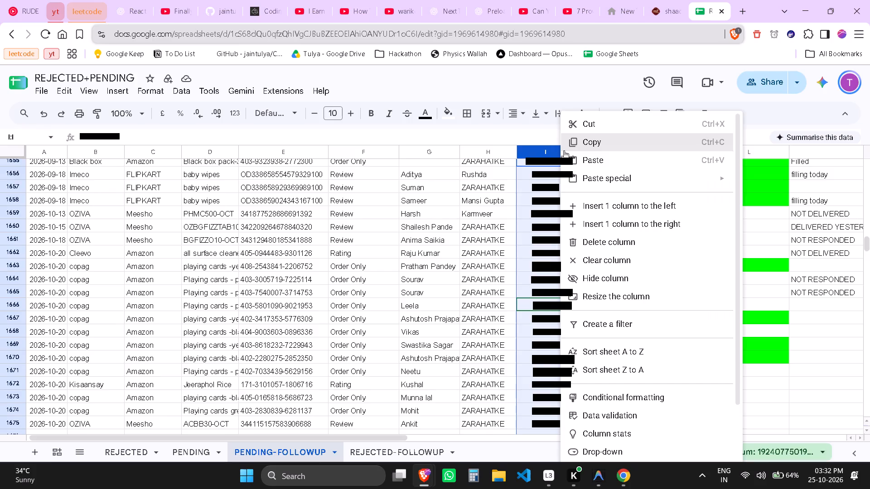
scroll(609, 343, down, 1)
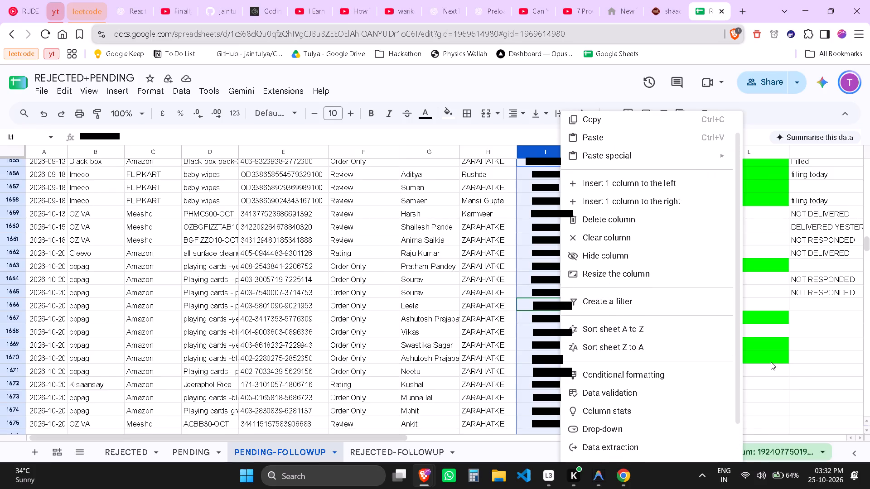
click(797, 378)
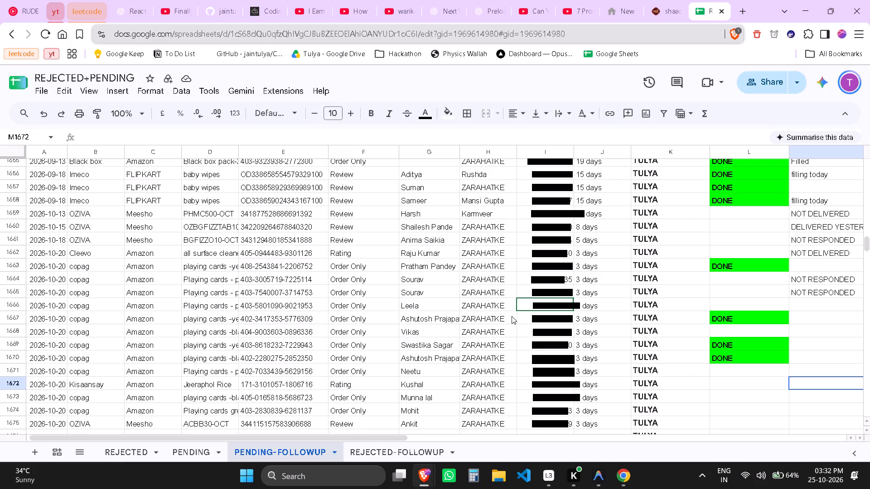
Enter the remark NOT DELIVERED in cell M1666 for the Amazon playing cards order.
click(800, 303)
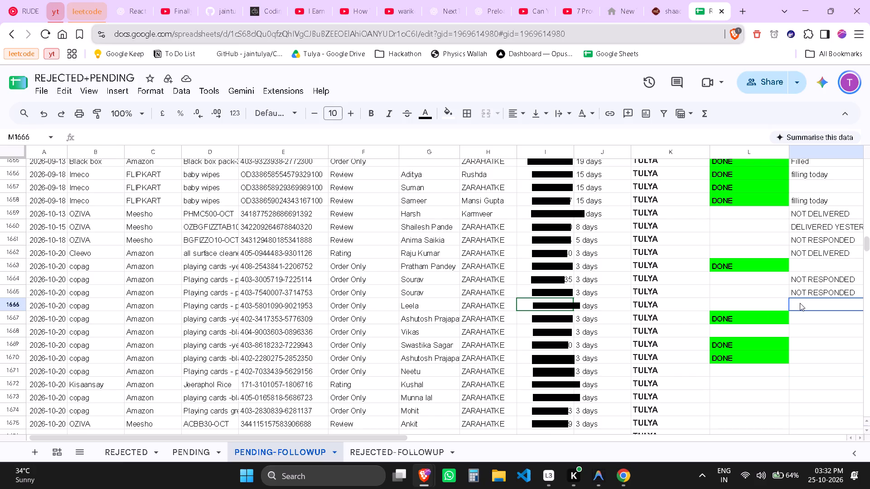
click(800, 303)
text(NOT DELIVERED)
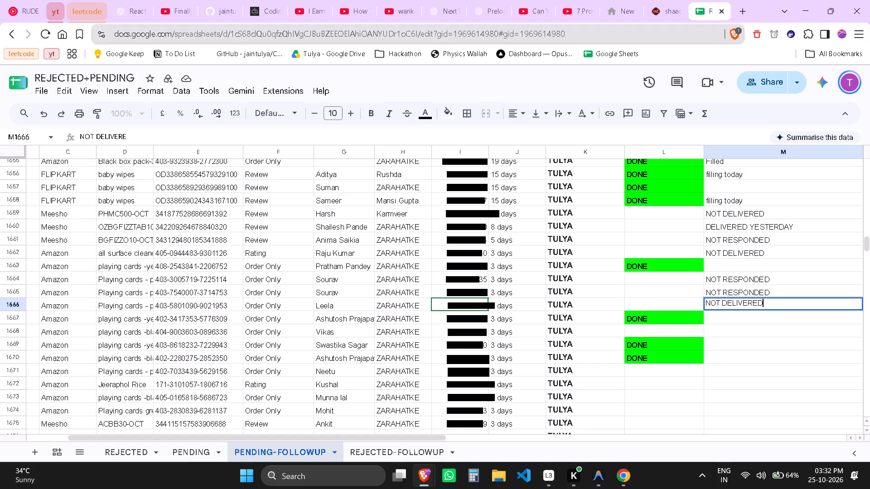
key(space)
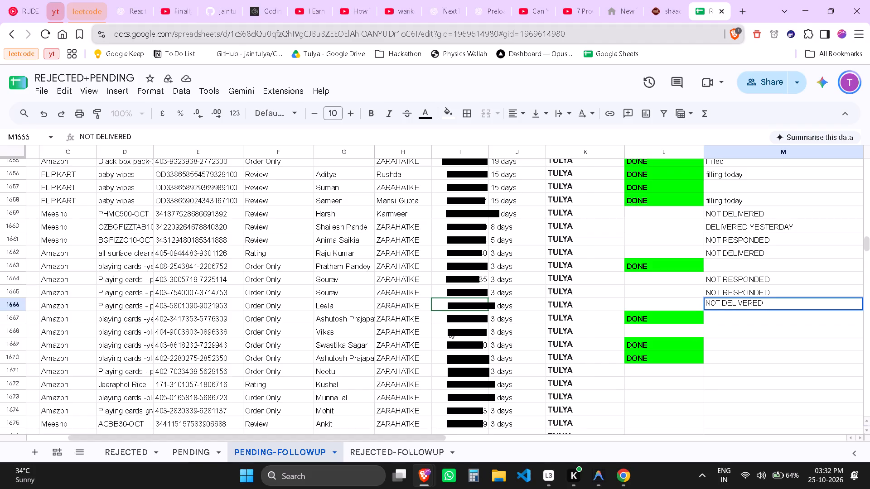
click(449, 331)
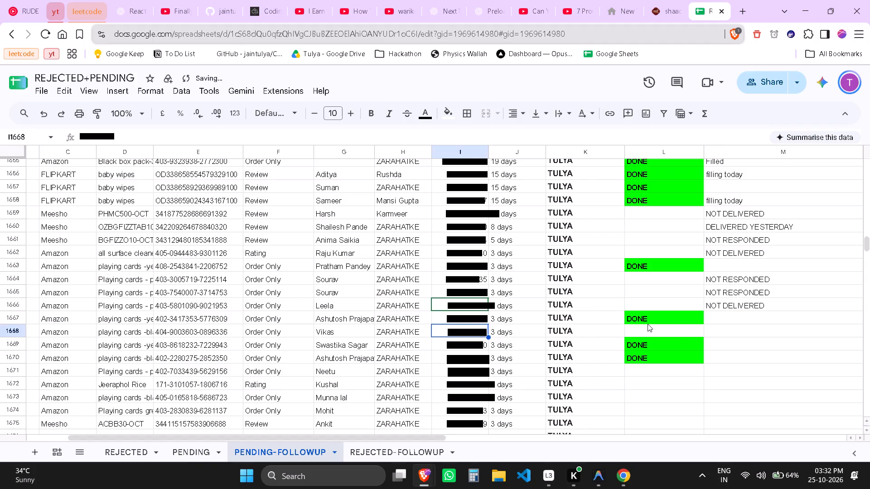
Enter the remark NOT DELIVERED in cell M1668 for the Amazon playing cards order.
scroll(581, 359, down, 1)
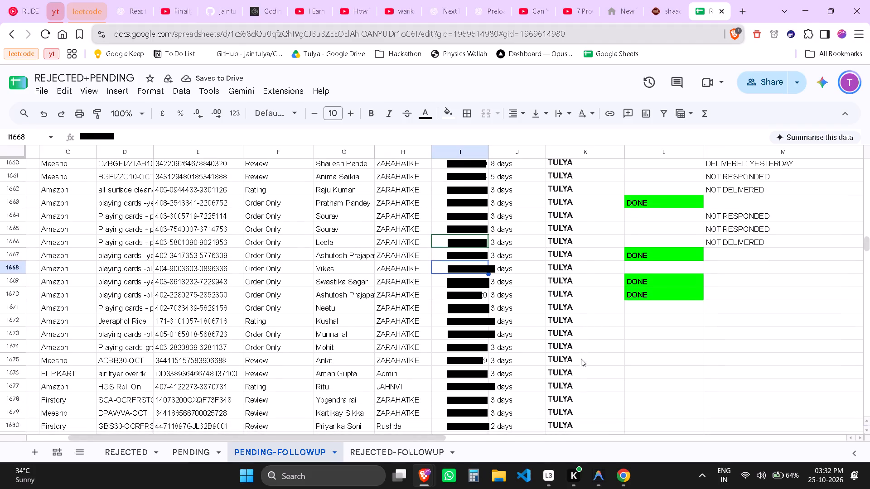
scroll(581, 359, down, 1)
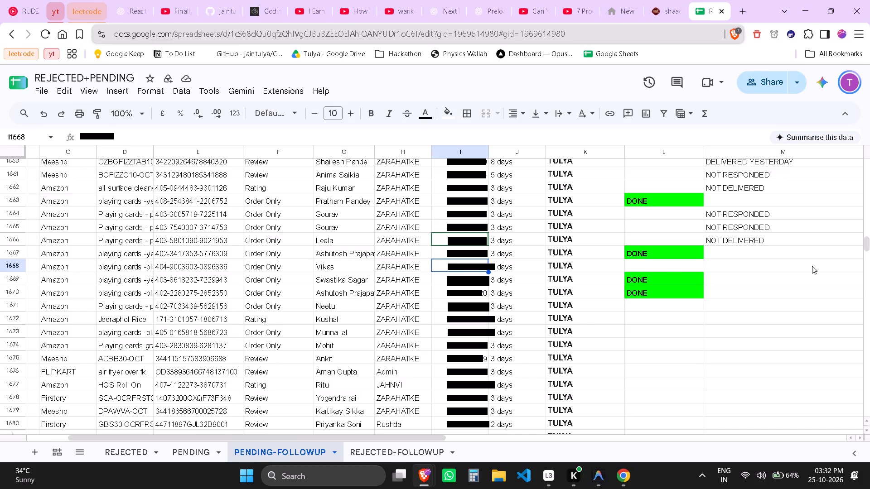
click(769, 263)
text(NOT DE)
text(LIVERED)
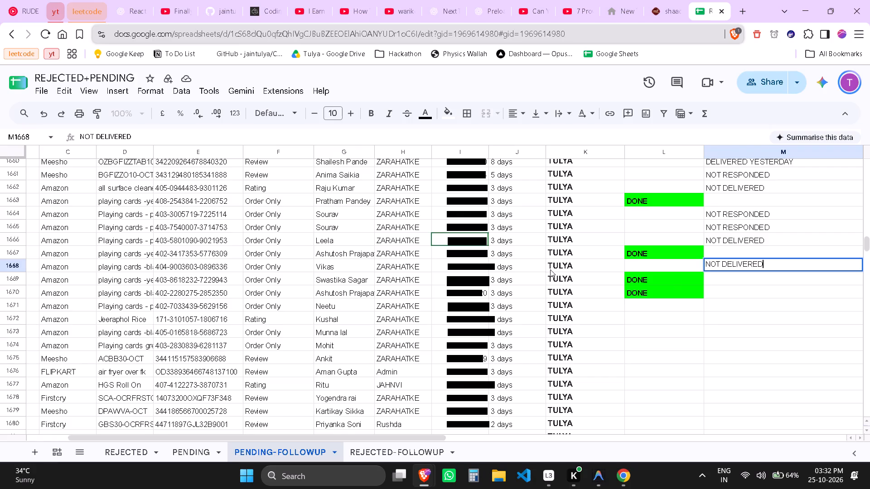
click(744, 302)
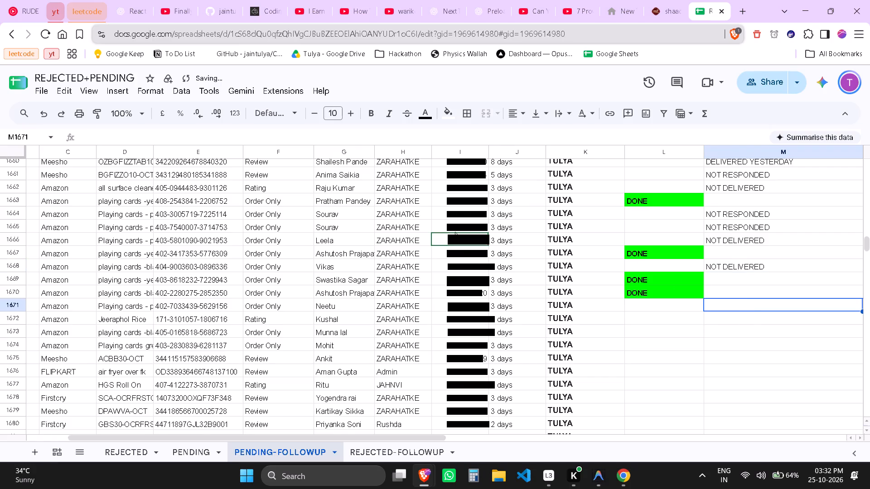
Search the sheet for the contact number in cell I1666 to find other orders with the same number.
click(459, 240)
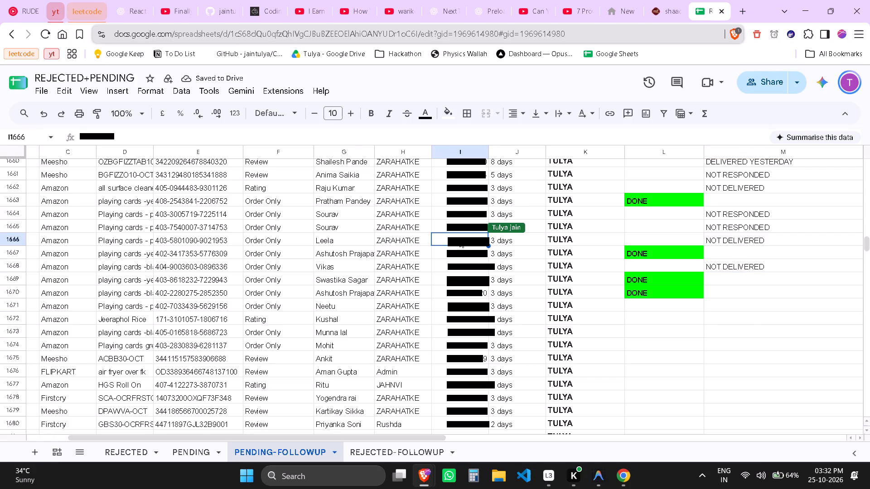
key(ctrl+c)
key(ctrl+f)
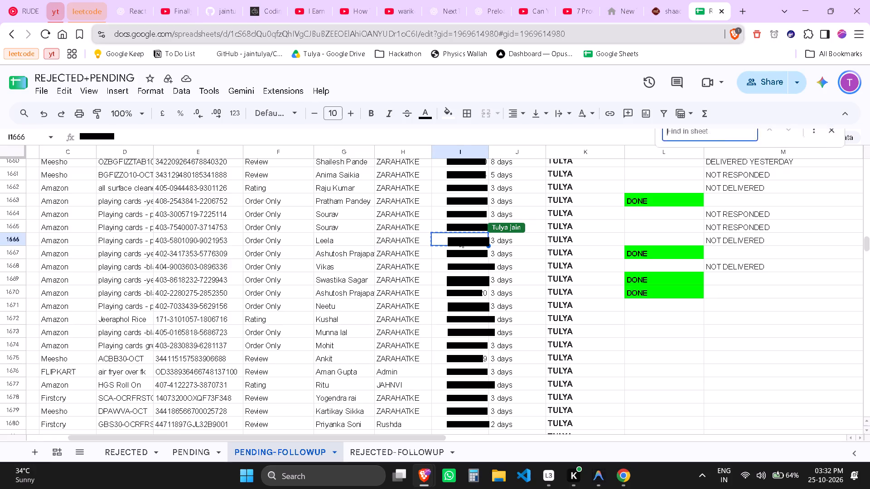
key(ctrl+v)
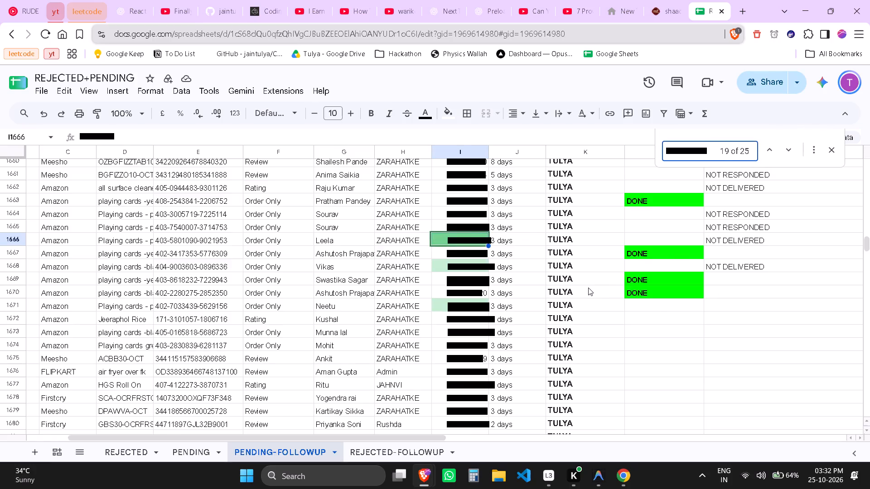
Enter the remark NOT DEIVERED in cell M1671 for the playing cards order with the searched number, and copy the text.
click(723, 297)
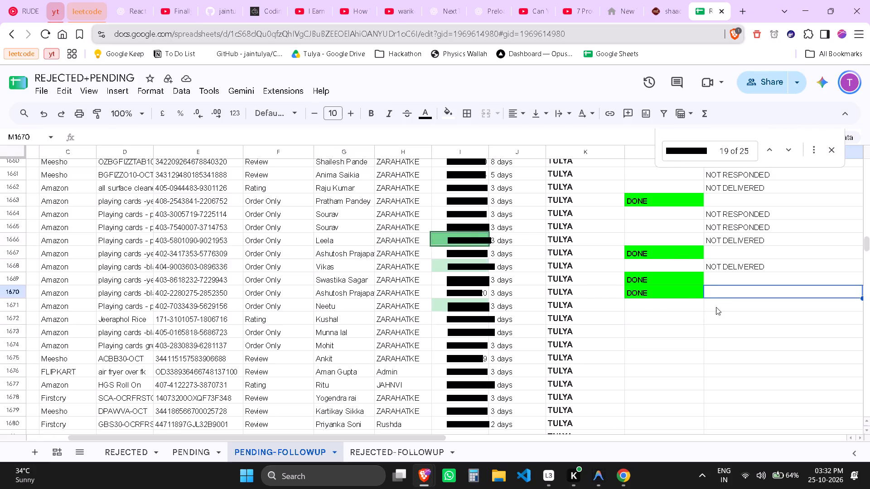
click(715, 308)
text(NOT DEIVERE)
key(space)
key(BackSpace)
key(d)
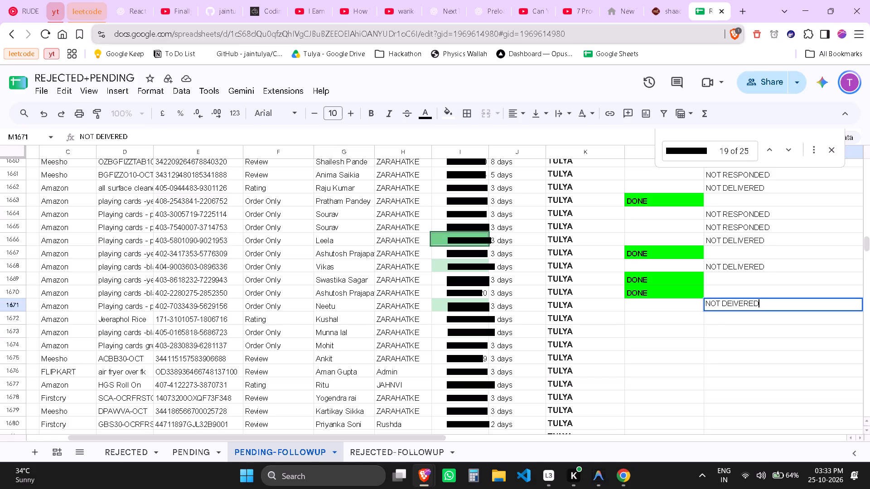
key(ctrl+c)
key(ctrl+a)
key(ctrl+c)
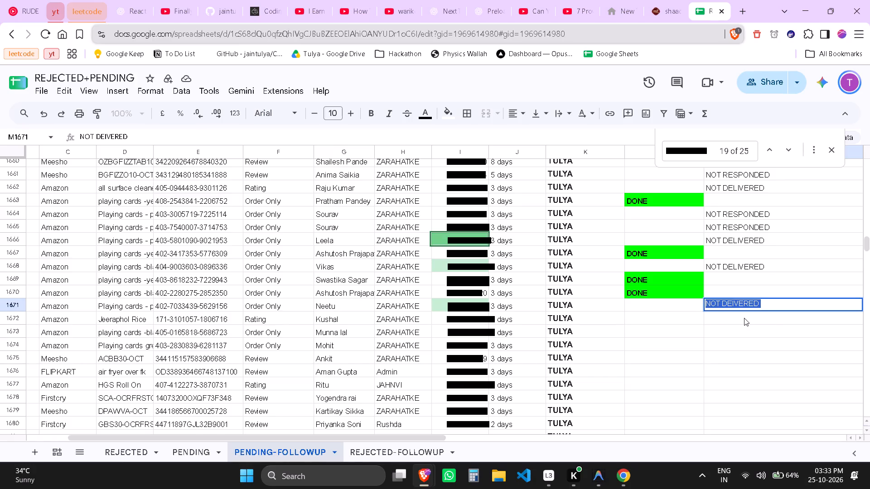
scroll(720, 330, down, 3)
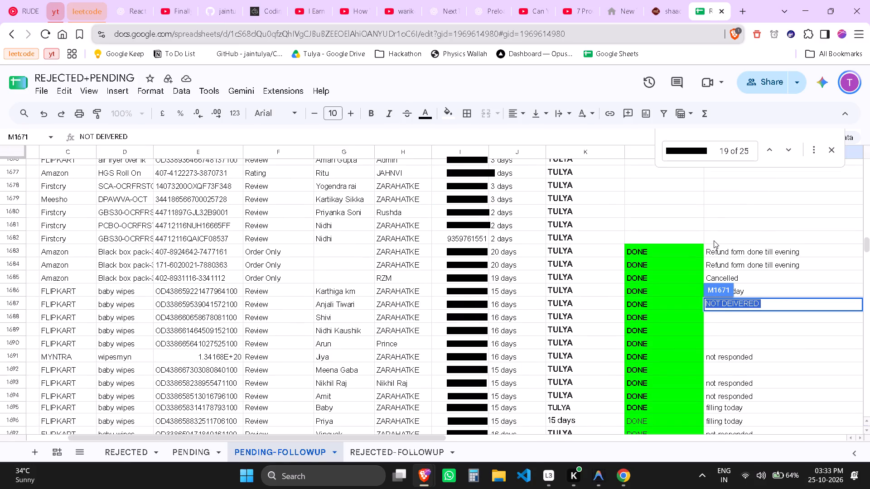
scroll(714, 240, up, 3)
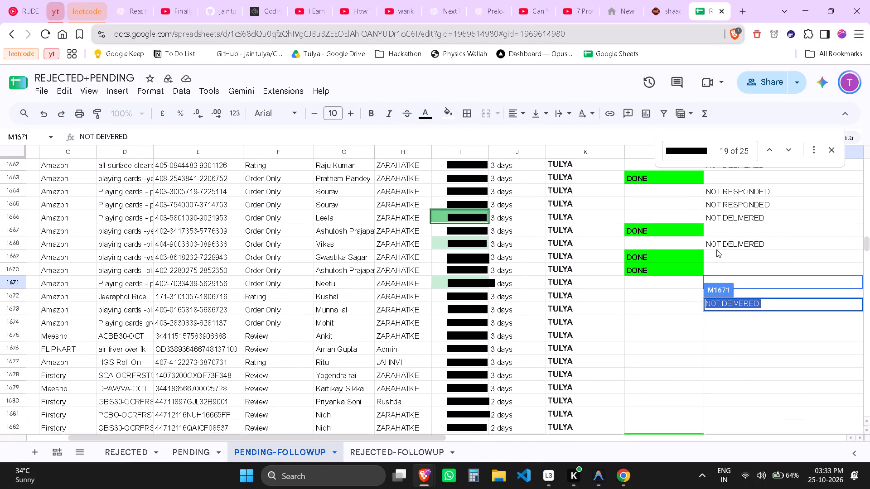
scroll(716, 249, up, 1)
click(725, 327)
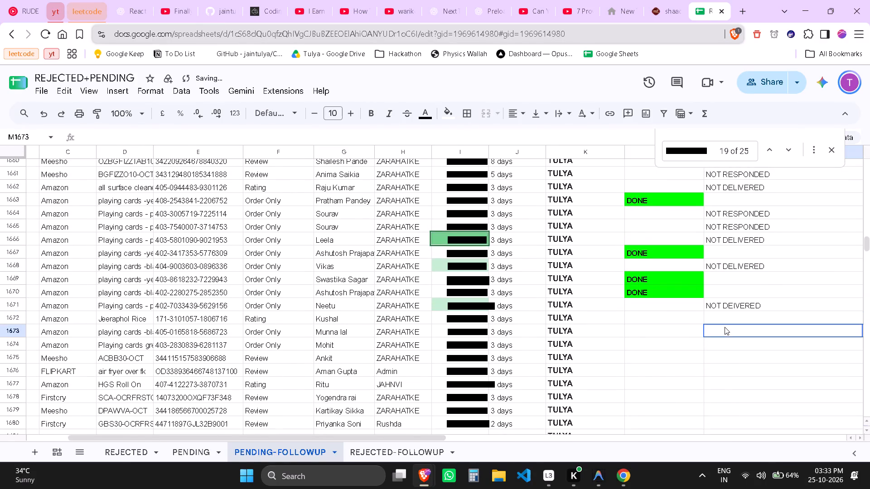
Go forward three matches of the searched number to row 1990 and check the remarks of the orders around it.
click(787, 153)
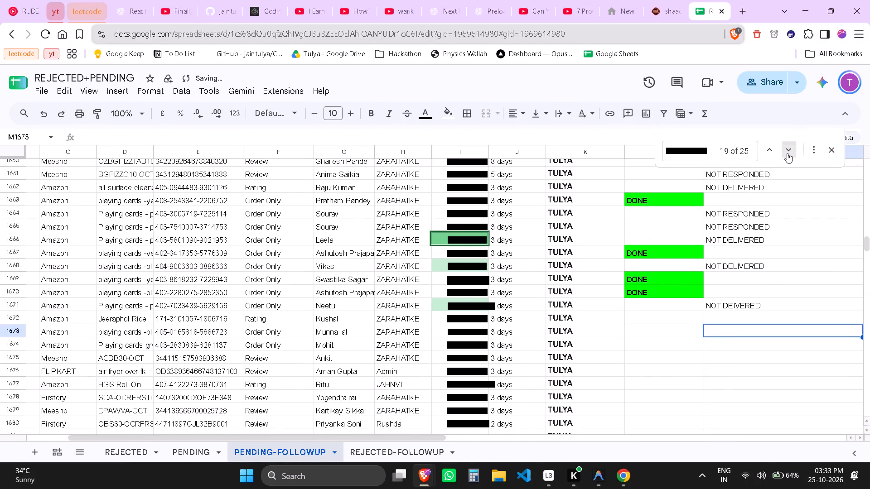
click(787, 153)
click(787, 153)
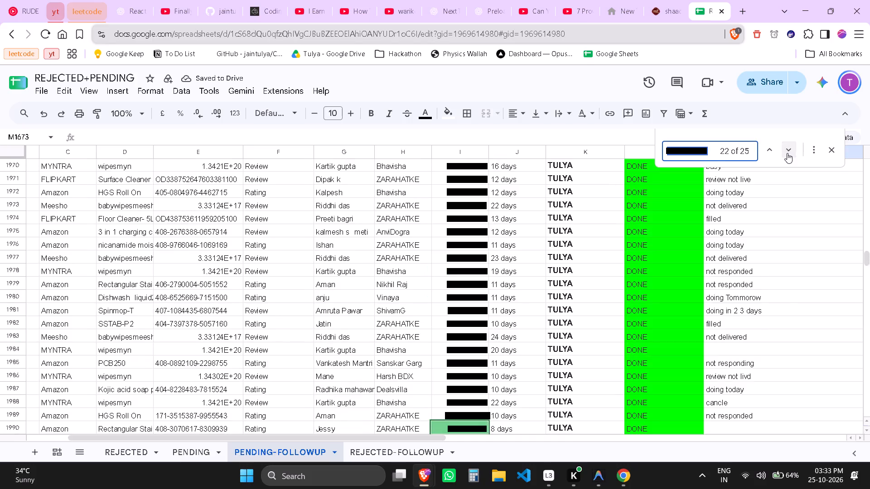
scroll(778, 284, down, 2)
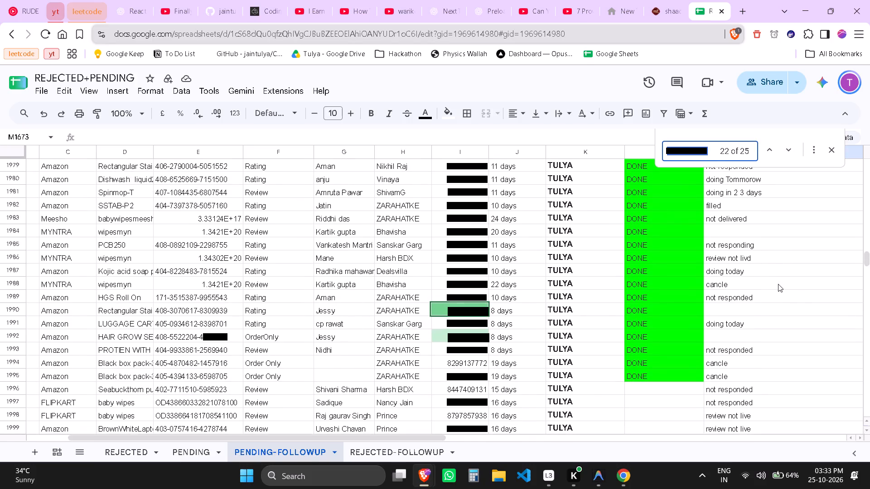
scroll(778, 284, down, 1)
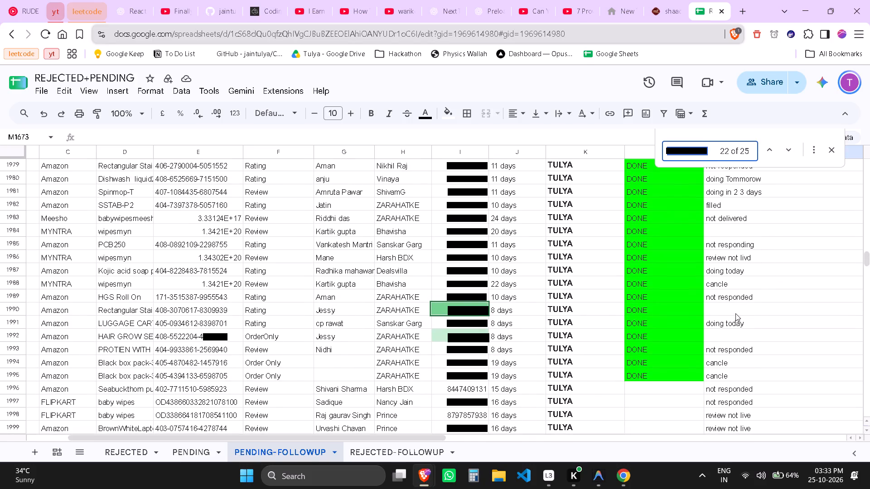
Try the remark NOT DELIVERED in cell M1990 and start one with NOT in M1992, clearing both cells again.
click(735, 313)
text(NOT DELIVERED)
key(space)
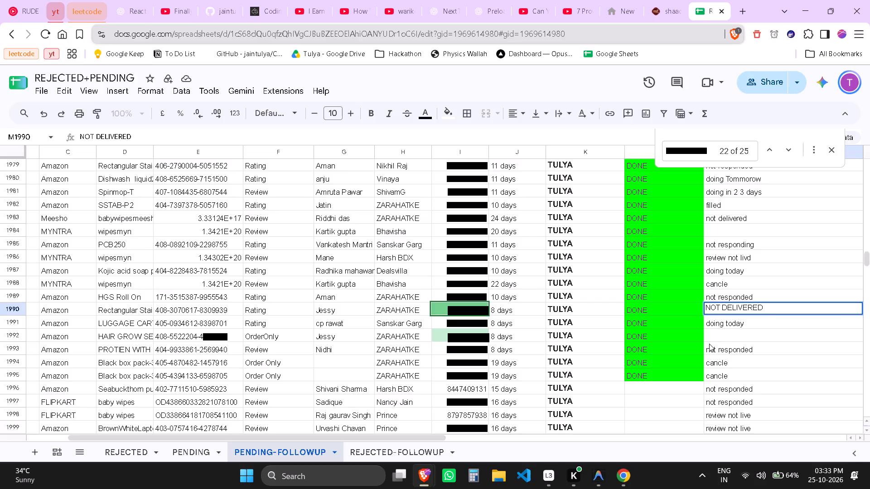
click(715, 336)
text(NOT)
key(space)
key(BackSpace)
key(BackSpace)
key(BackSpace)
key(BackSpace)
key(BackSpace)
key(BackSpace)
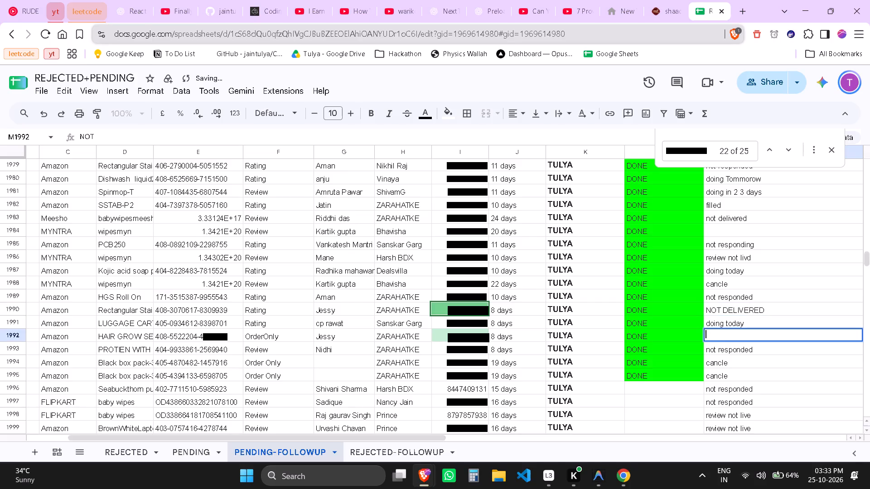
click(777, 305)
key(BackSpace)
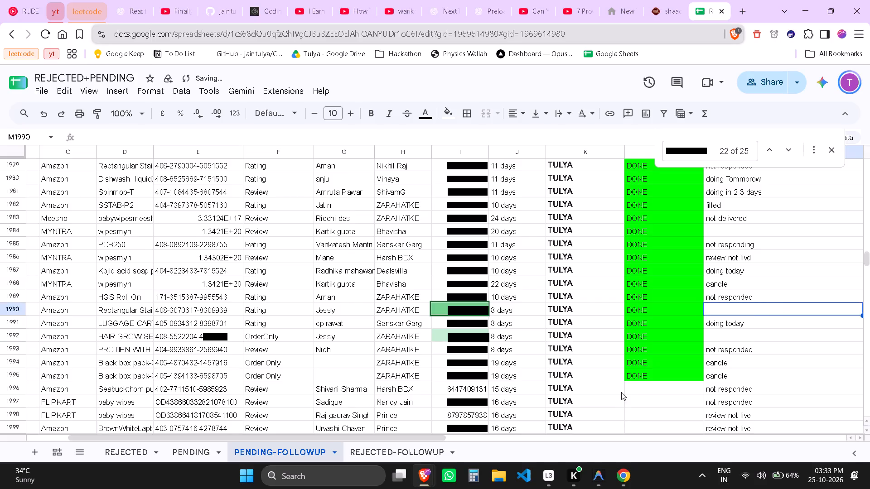
Step through the remaining matches of the searched number to row 5537 and check the orders around each match.
click(785, 147)
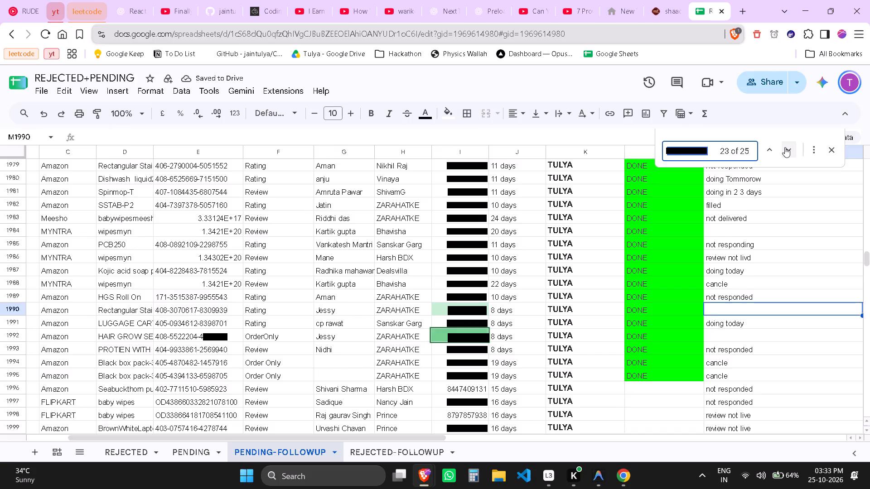
click(785, 147)
scroll(772, 204, down, 1)
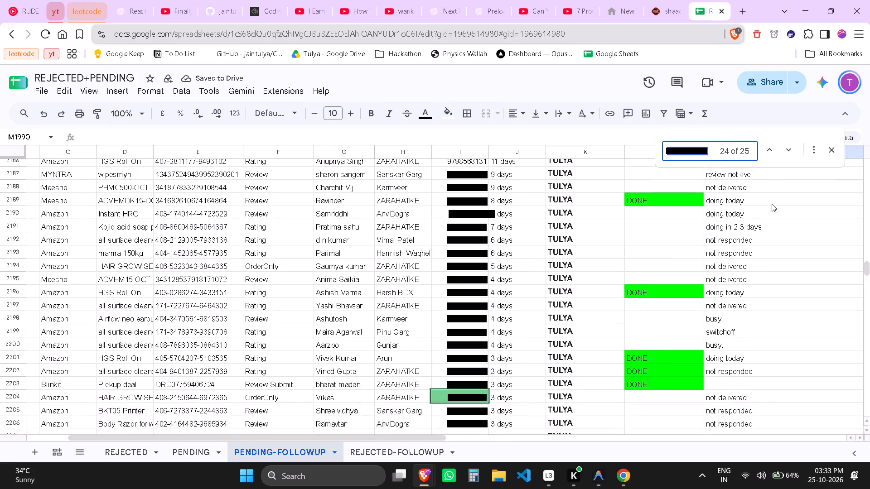
scroll(772, 204, down, 1)
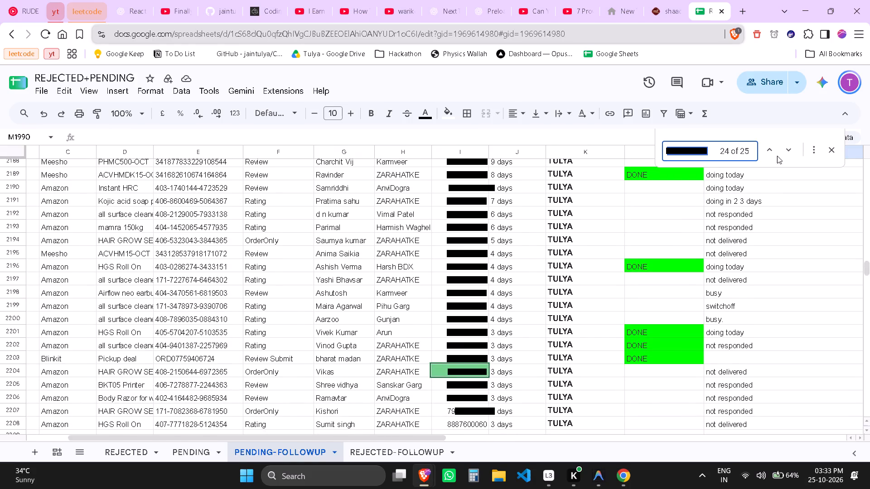
click(783, 149)
scroll(732, 244, down, 1)
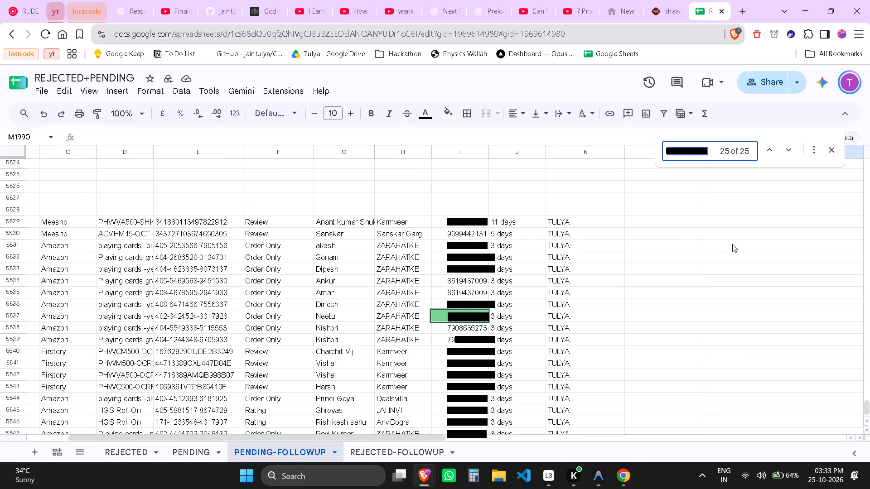
scroll(732, 244, down, 2)
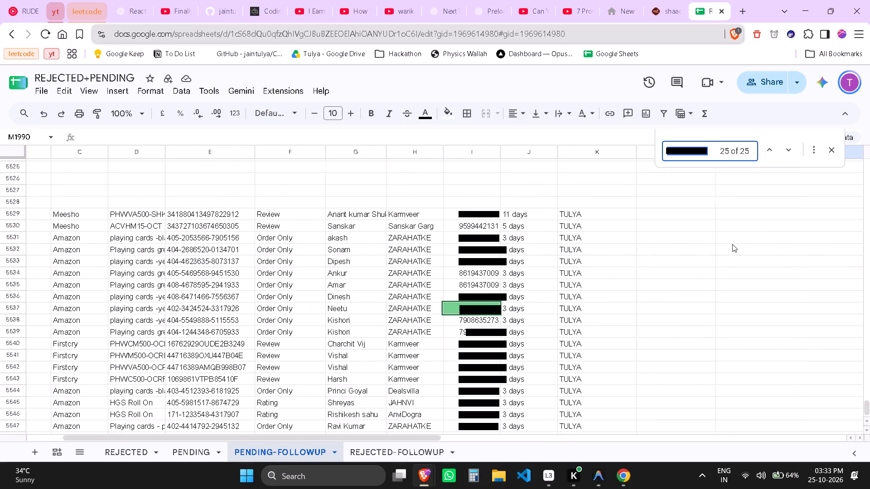
scroll(732, 244, down, 1)
scroll(663, 232, up, 4)
scroll(663, 232, down, 3)
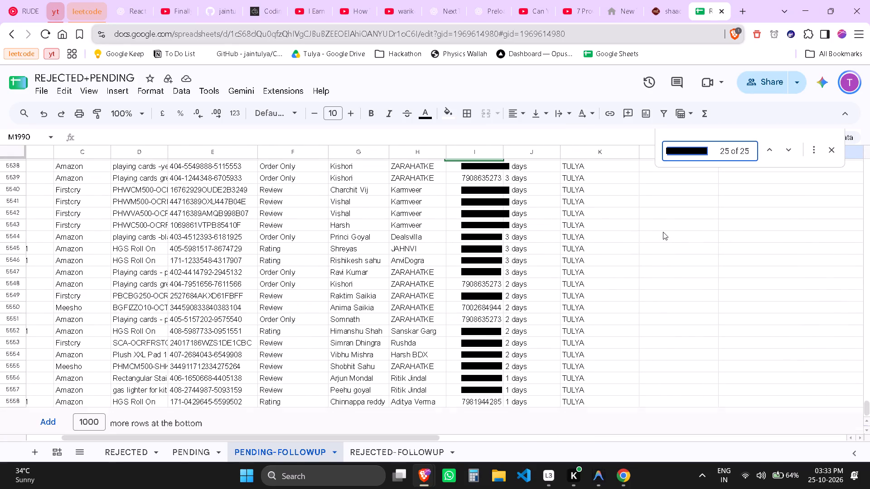
scroll(663, 232, down, 2)
scroll(663, 232, up, 2)
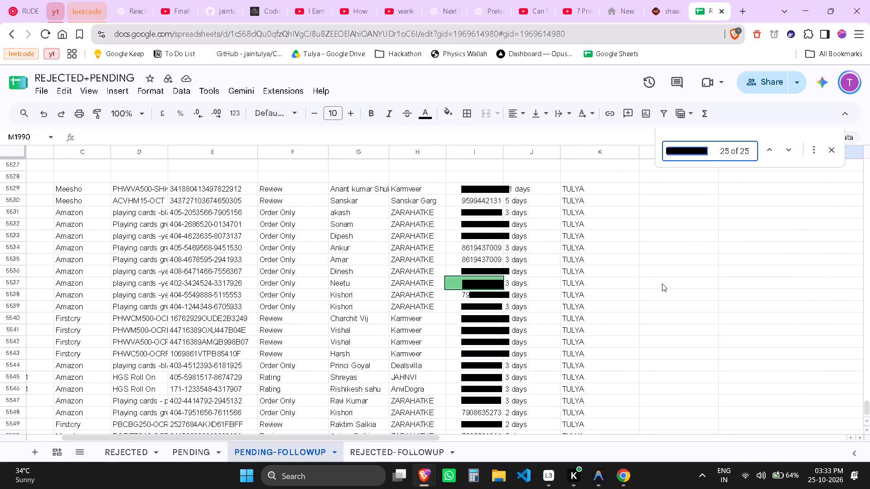
scroll(652, 270, up, 1)
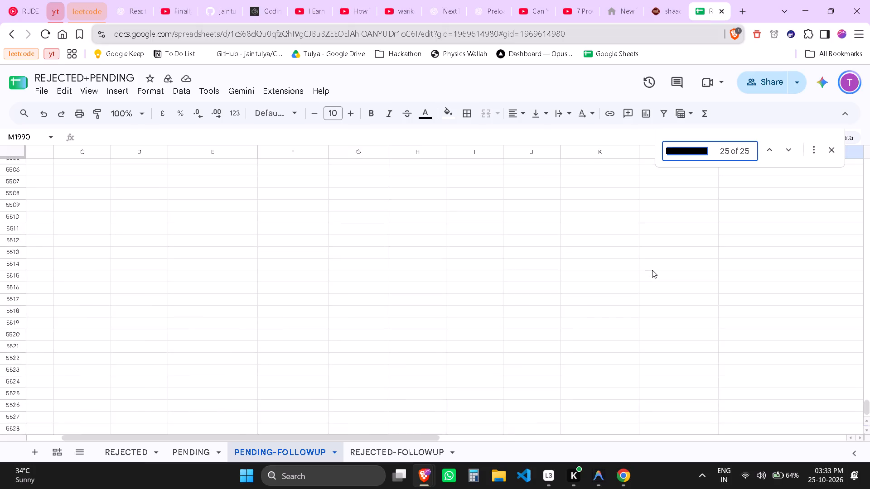
scroll(652, 270, up, 1)
click(768, 149)
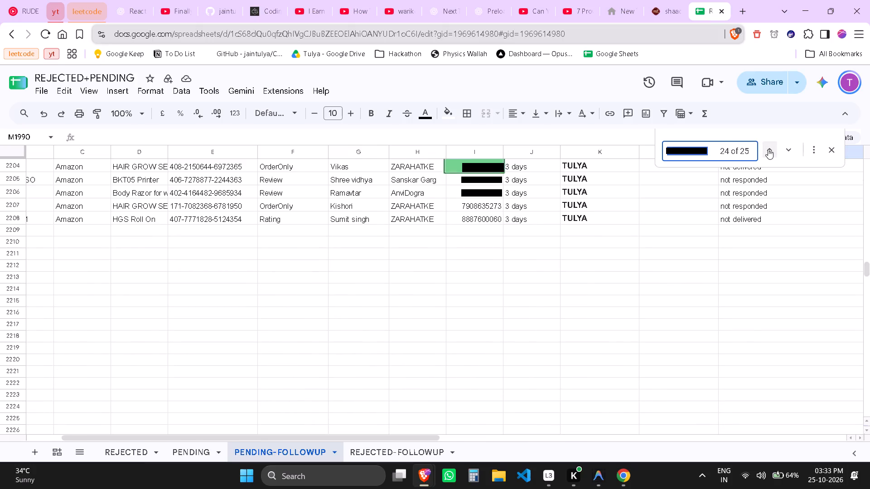
click(788, 145)
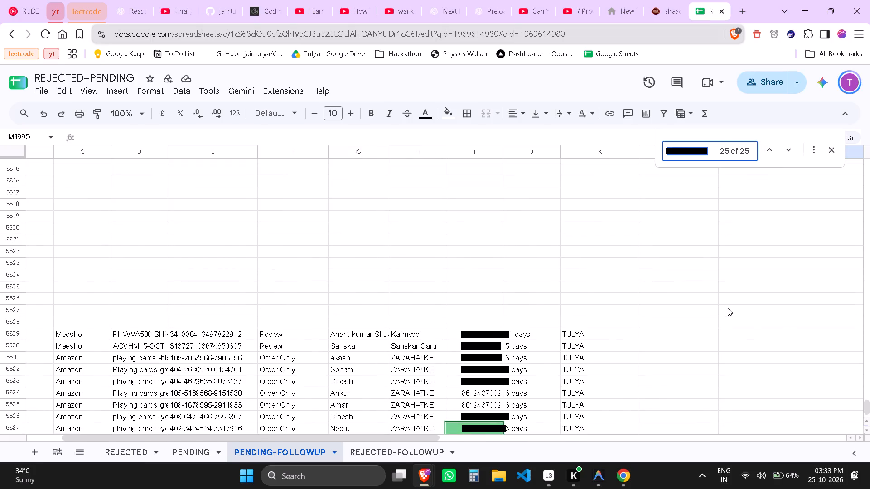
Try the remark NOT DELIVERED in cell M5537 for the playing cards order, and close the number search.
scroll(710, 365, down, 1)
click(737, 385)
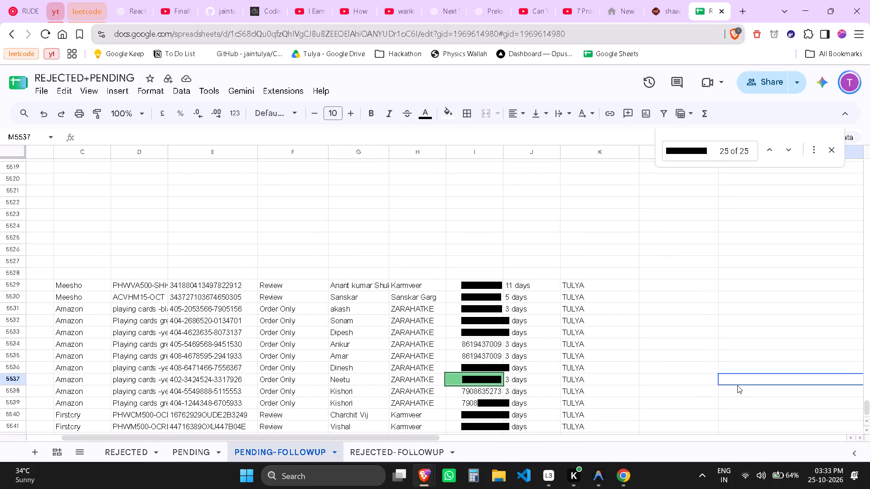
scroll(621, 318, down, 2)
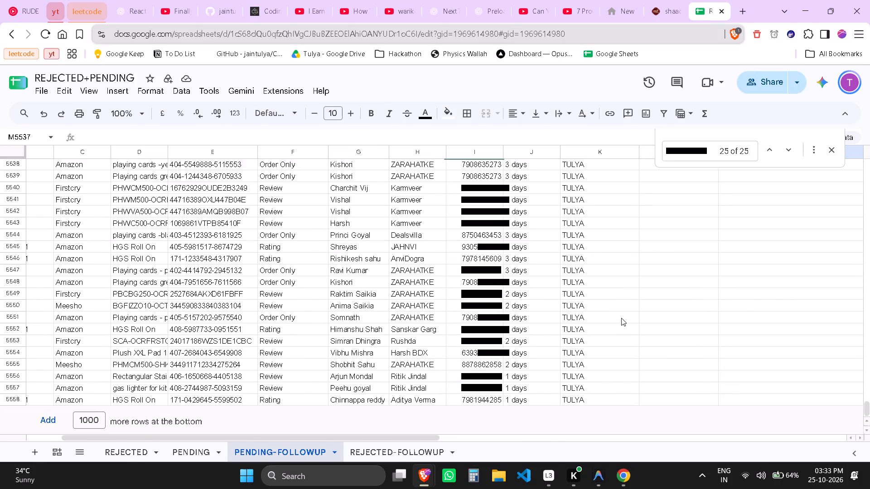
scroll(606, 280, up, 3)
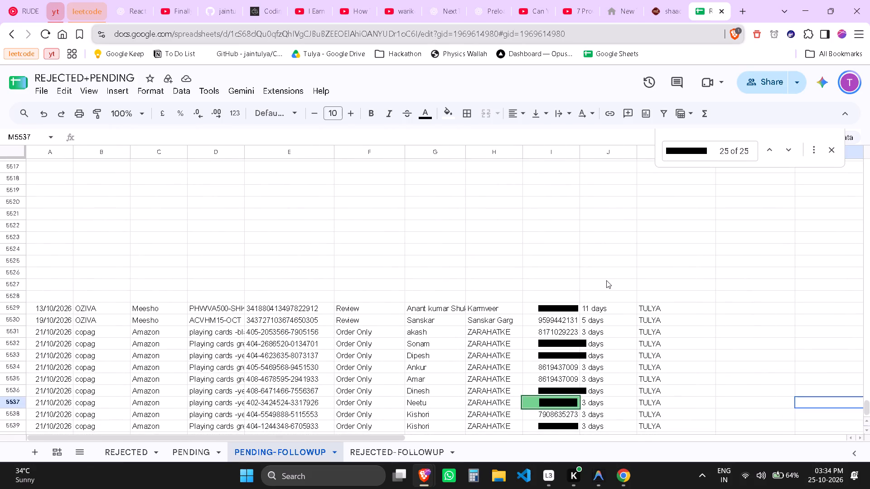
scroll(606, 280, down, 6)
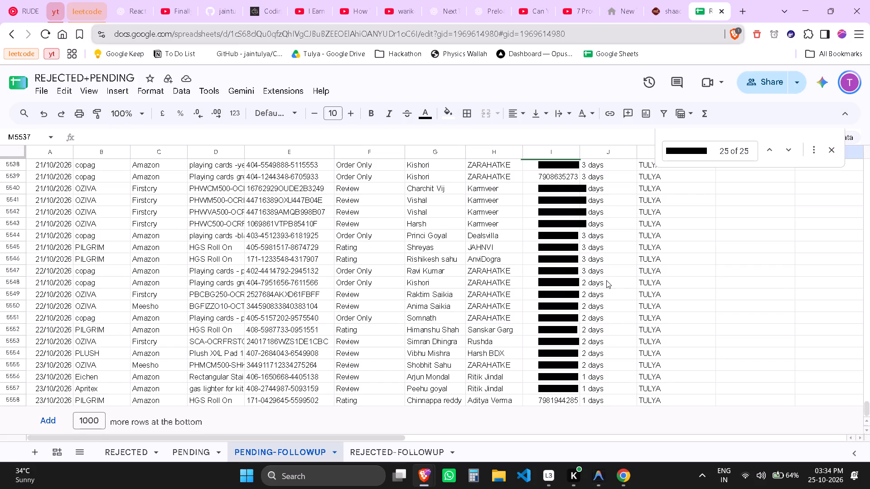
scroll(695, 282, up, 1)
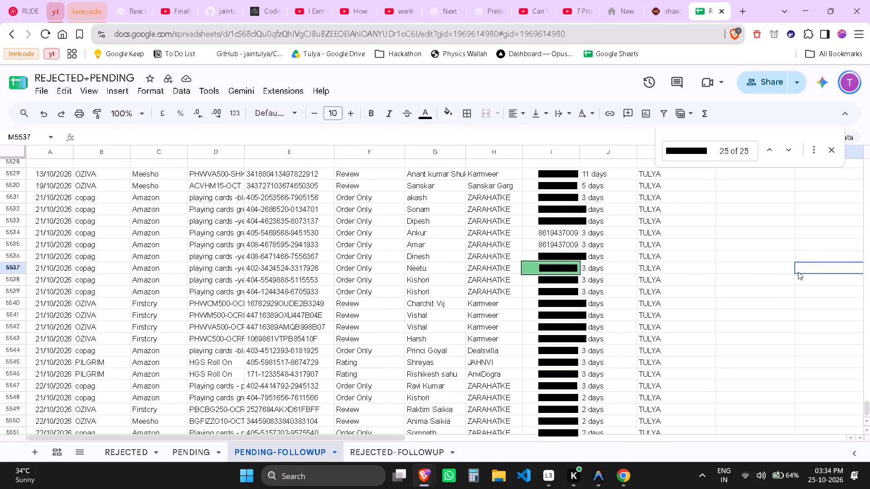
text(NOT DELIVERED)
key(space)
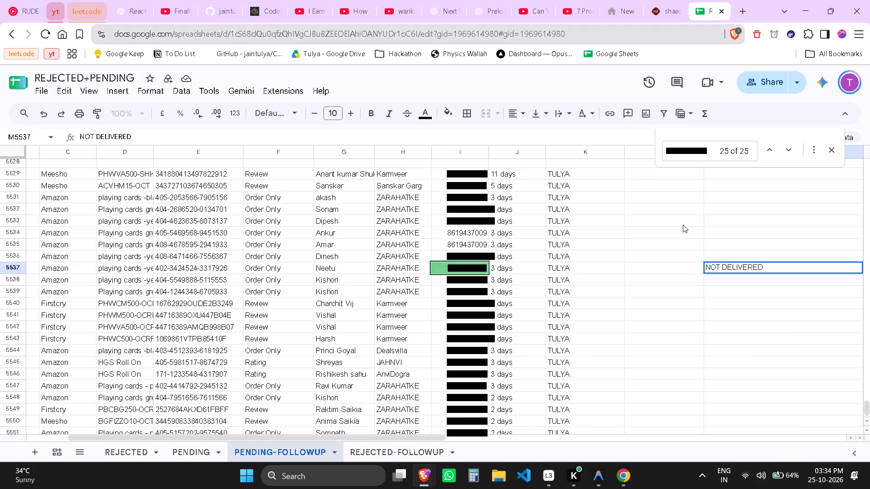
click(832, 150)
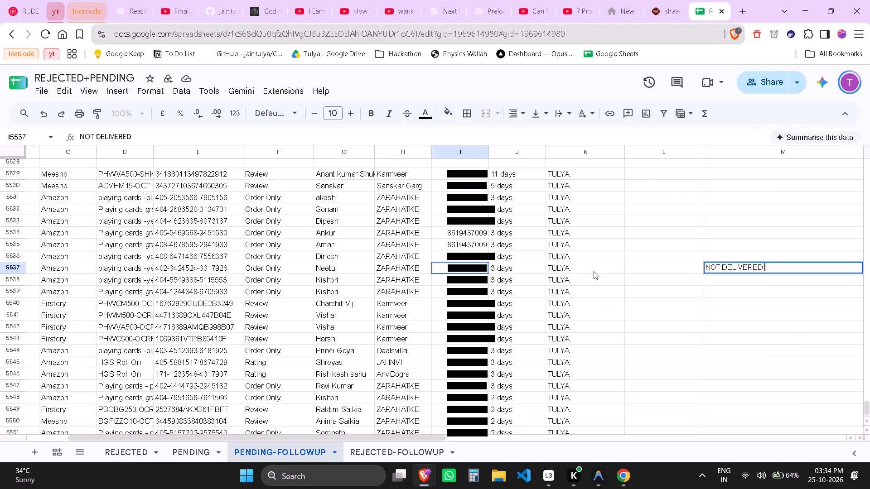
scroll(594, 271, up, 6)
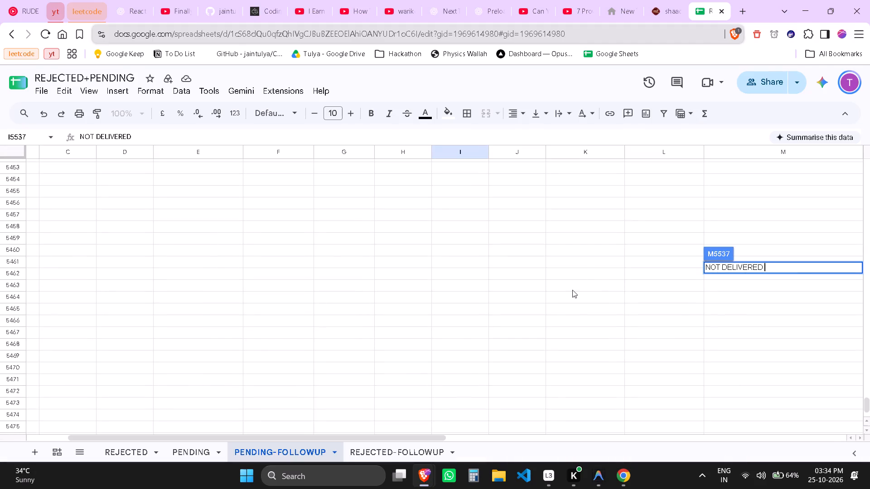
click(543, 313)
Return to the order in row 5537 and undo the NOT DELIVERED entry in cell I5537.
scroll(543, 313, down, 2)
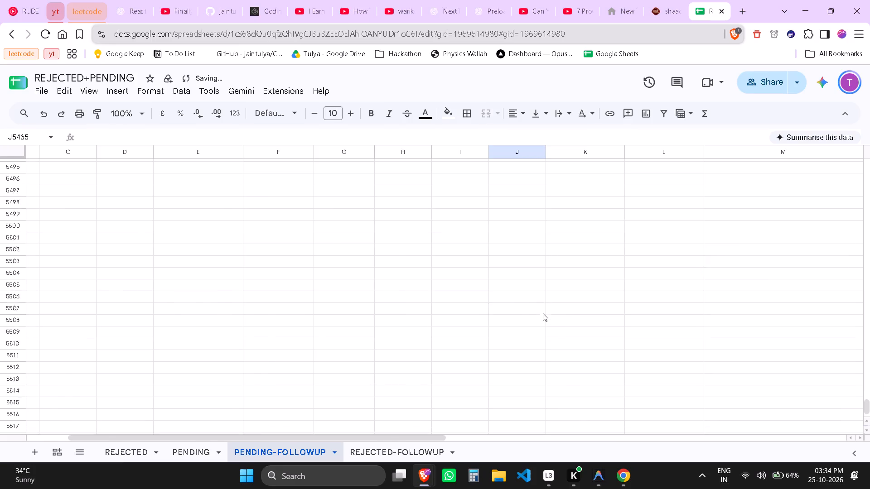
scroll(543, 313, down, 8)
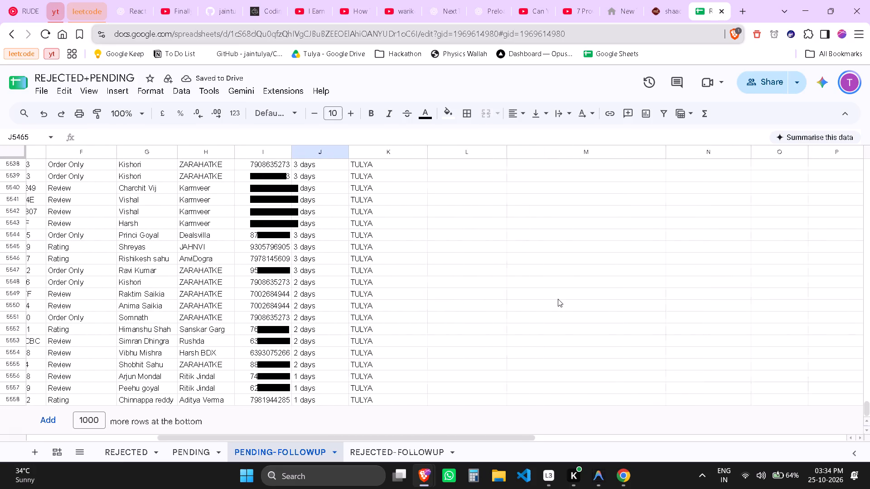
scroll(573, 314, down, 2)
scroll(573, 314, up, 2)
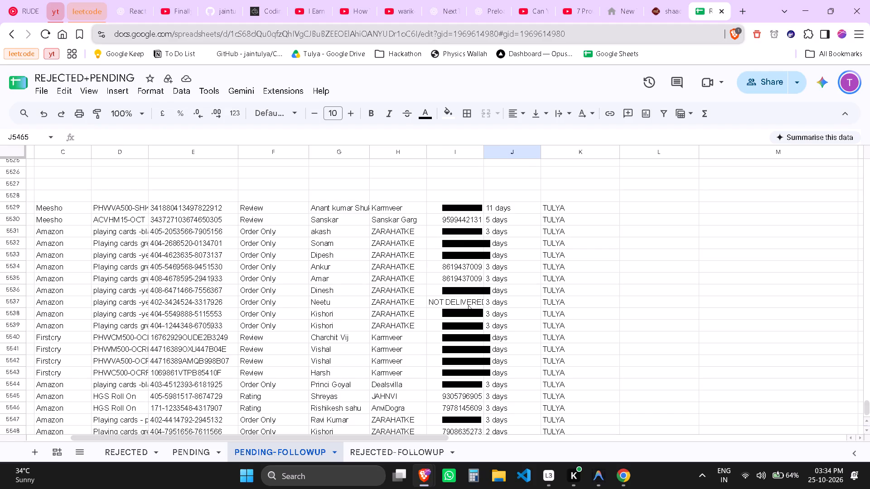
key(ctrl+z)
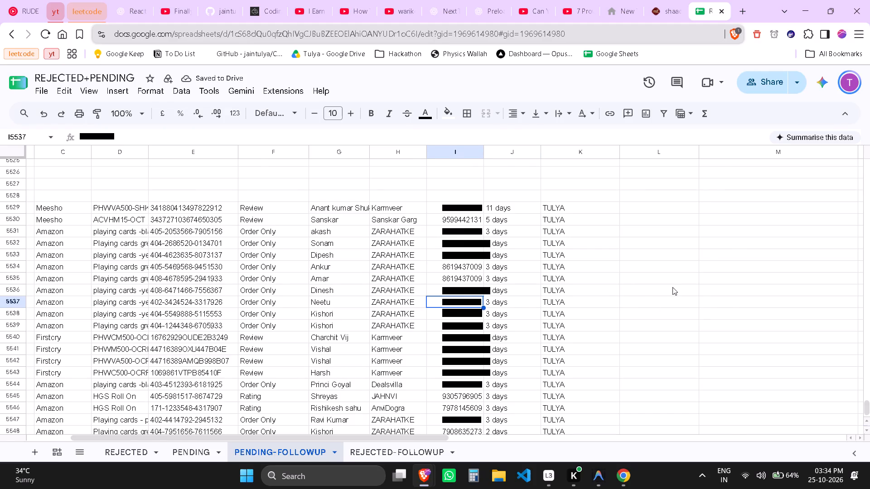
Undo the earlier clearing of the remark NOT DELIVERED in cell M1990.
key(ctrl+z)
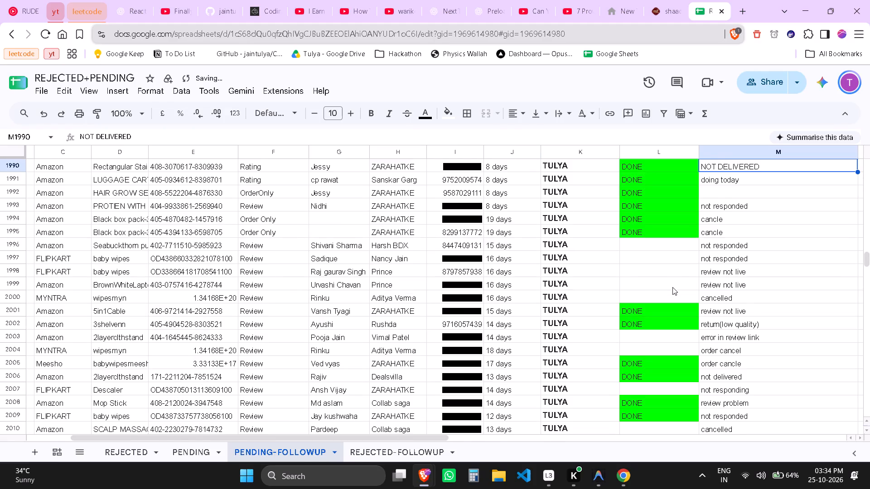
Look back through the orders from row 1990 up to about row 1745 and check their remarks.
scroll(672, 287, right, 3)
scroll(672, 287, down, 9)
scroll(672, 287, up, 4)
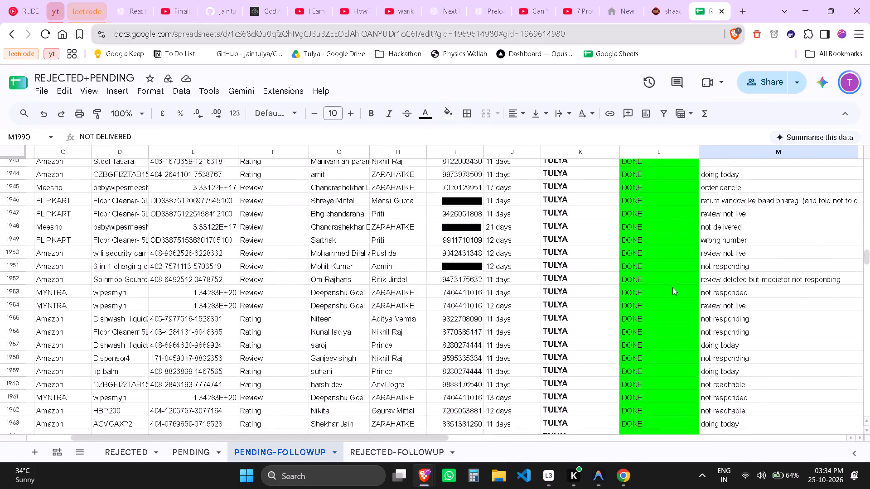
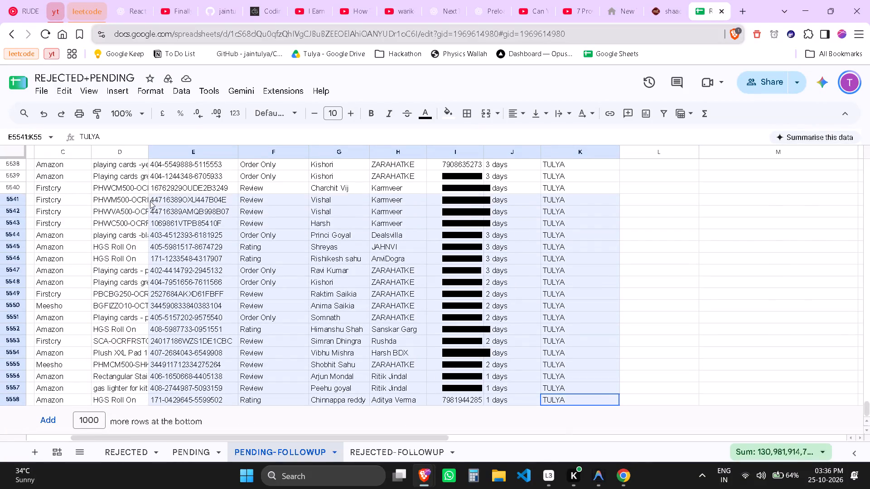
drag(150, 201, 0, 162)
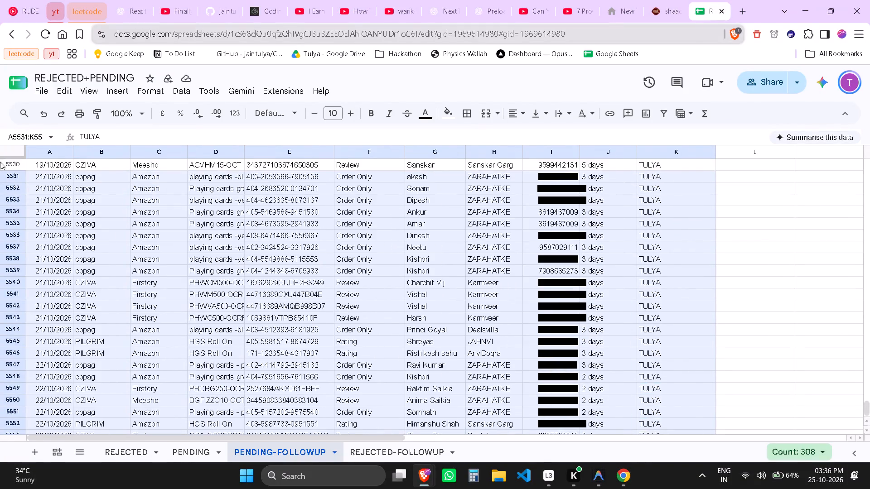
drag(0, 162, 31, 262)
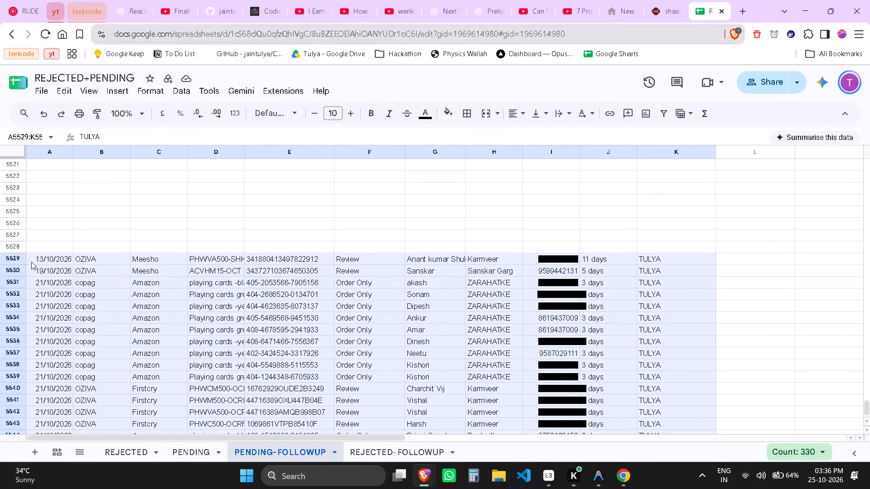
drag(31, 262, 33, 262)
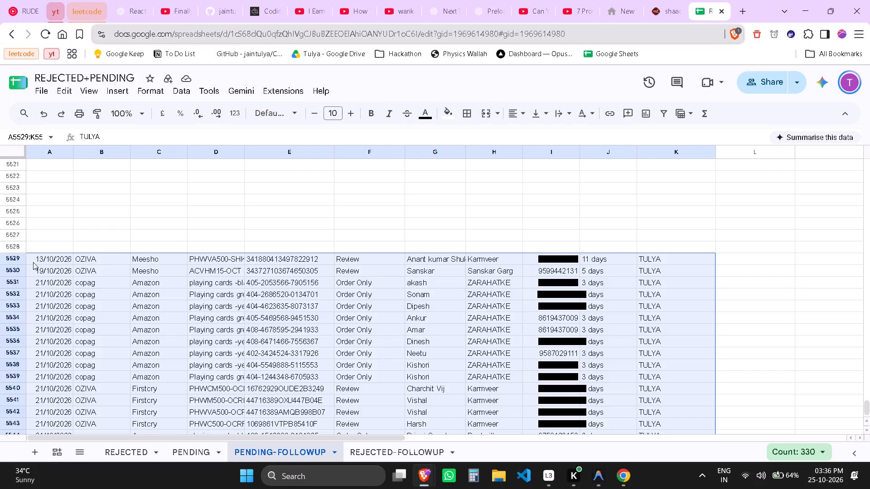
key(ctrl+x)
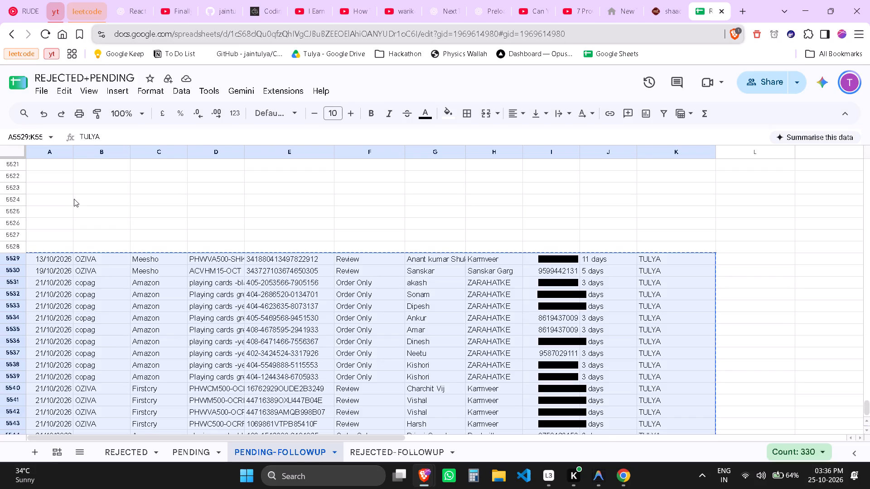
scroll(74, 199, up, 13)
scroll(74, 199, up, 20)
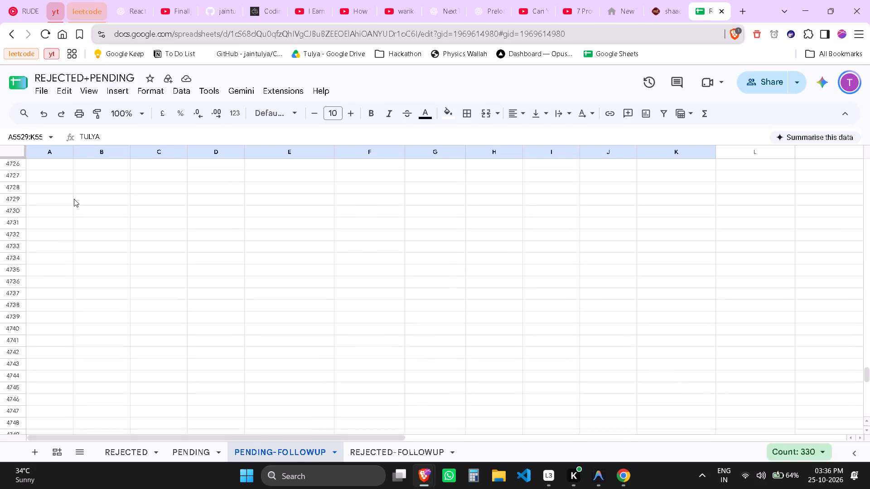
scroll(74, 199, up, 16)
scroll(74, 199, up, 5)
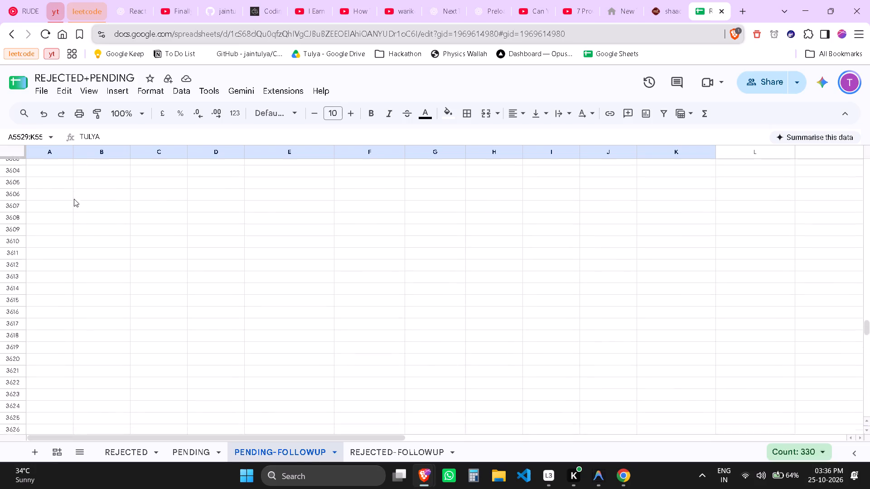
scroll(74, 199, up, 19)
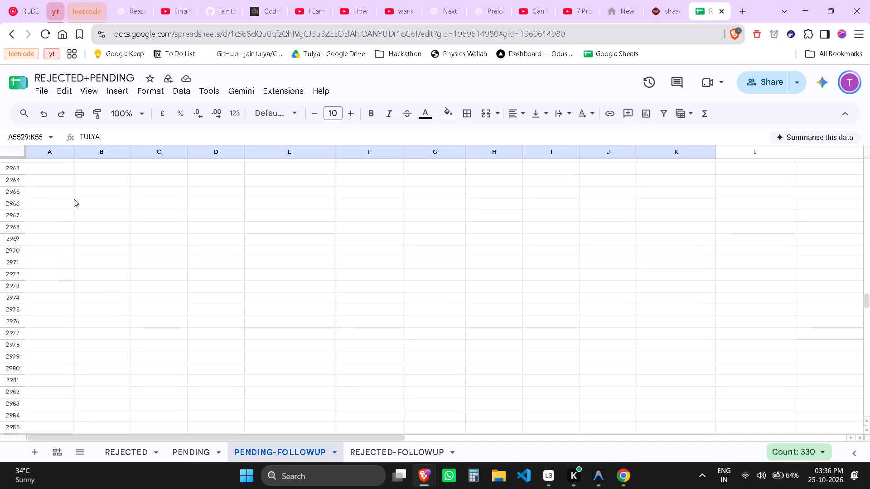
scroll(74, 199, up, 20)
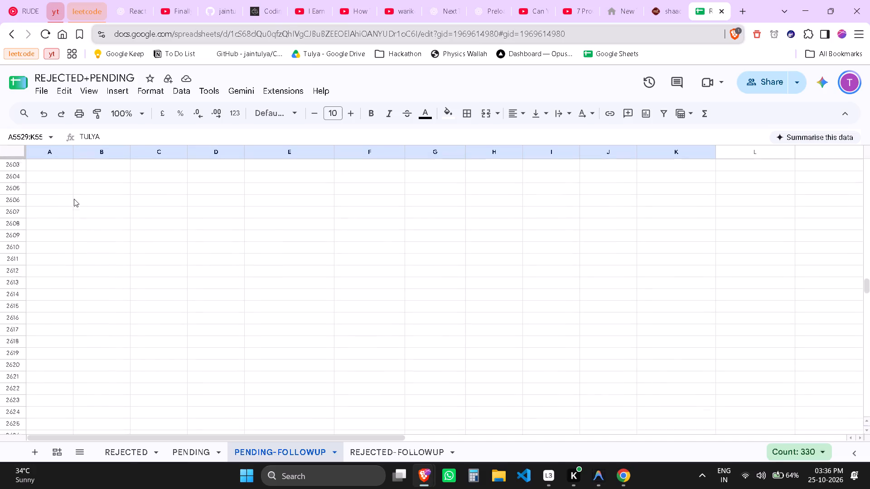
scroll(74, 199, up, 14)
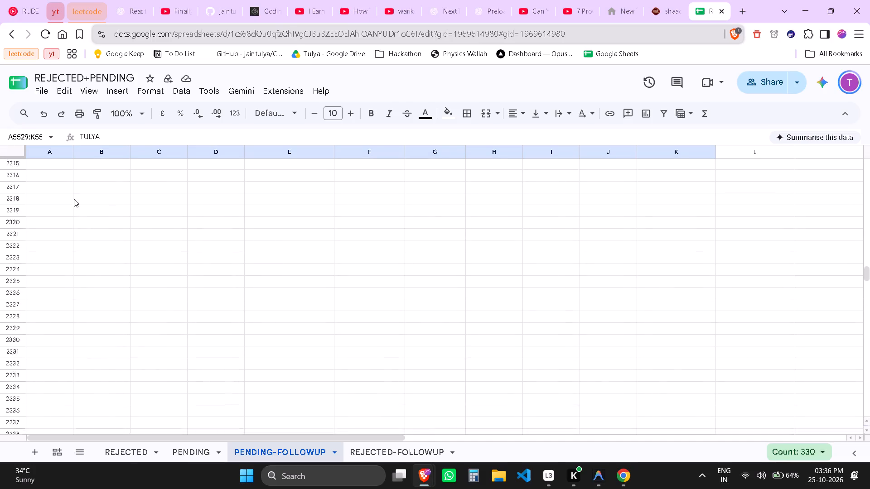
scroll(74, 199, up, 7)
scroll(74, 199, down, 4)
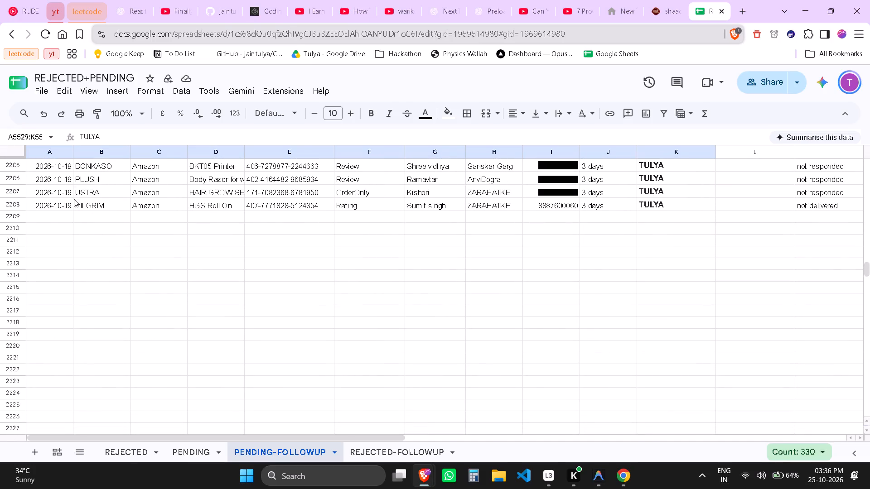
click(59, 214)
key(ctrl+v)
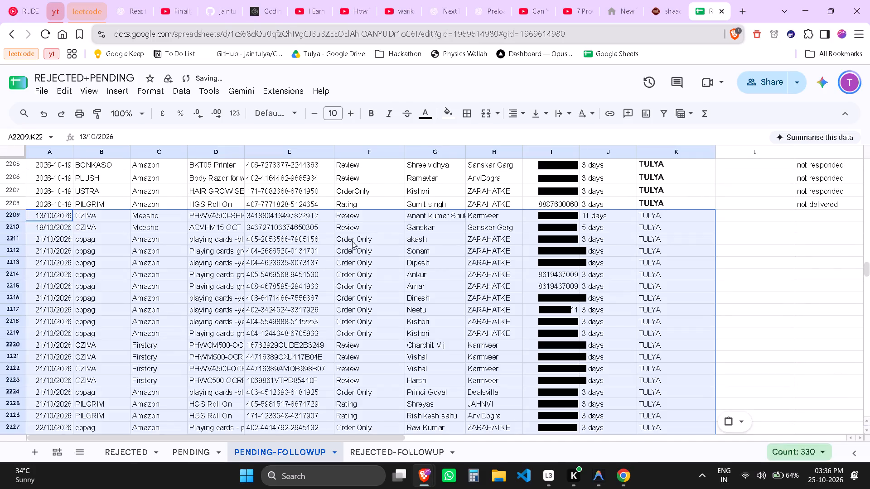
Look over the moved orders in rows 2209 to 2238 and compare them with the entries just above.
click(819, 248)
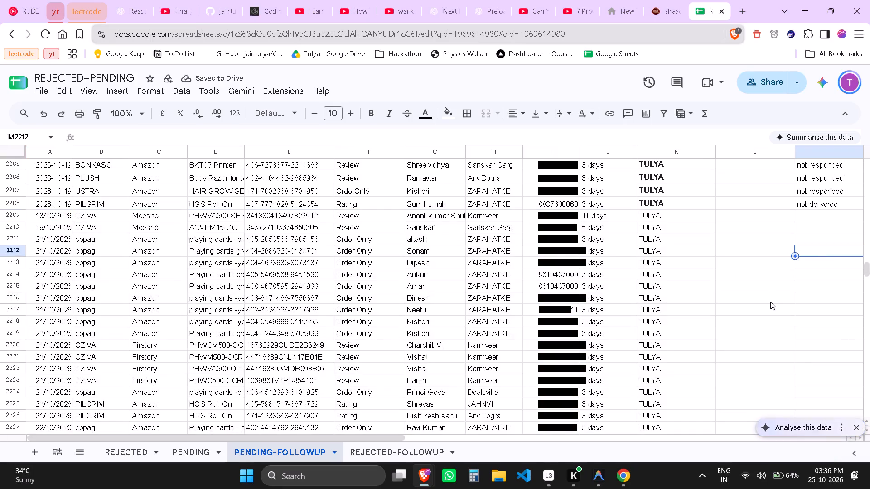
scroll(770, 302, down, 1)
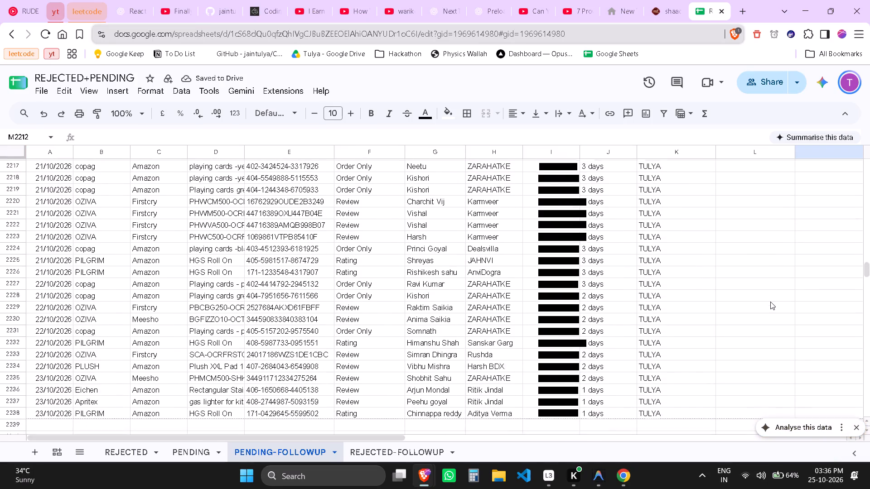
scroll(770, 302, down, 2)
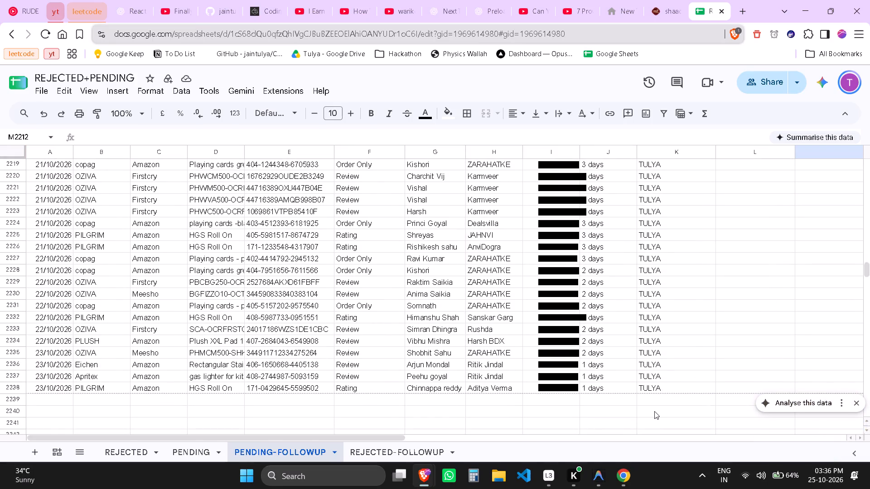
click(654, 411)
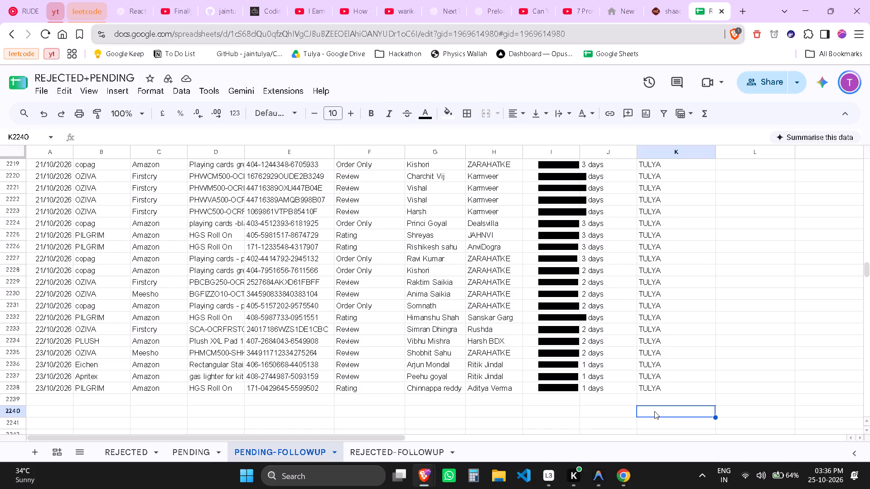
scroll(654, 411, up, 1)
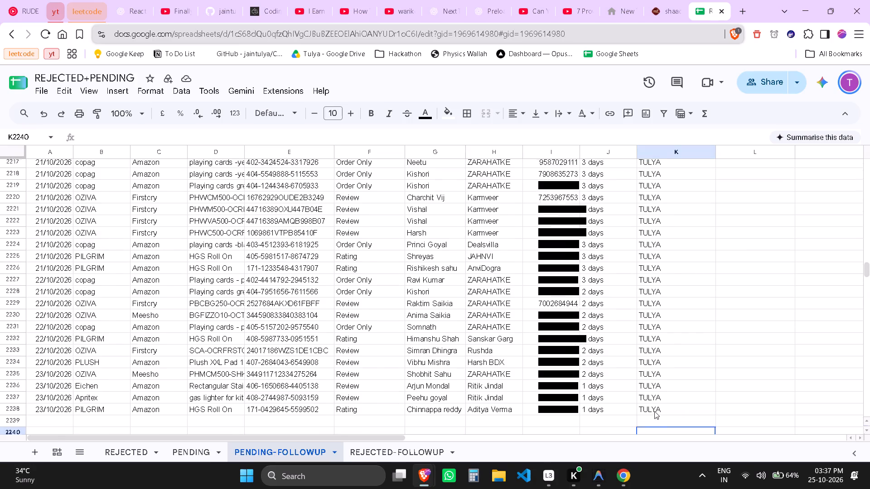
scroll(654, 411, up, 1)
scroll(726, 378, down, 1)
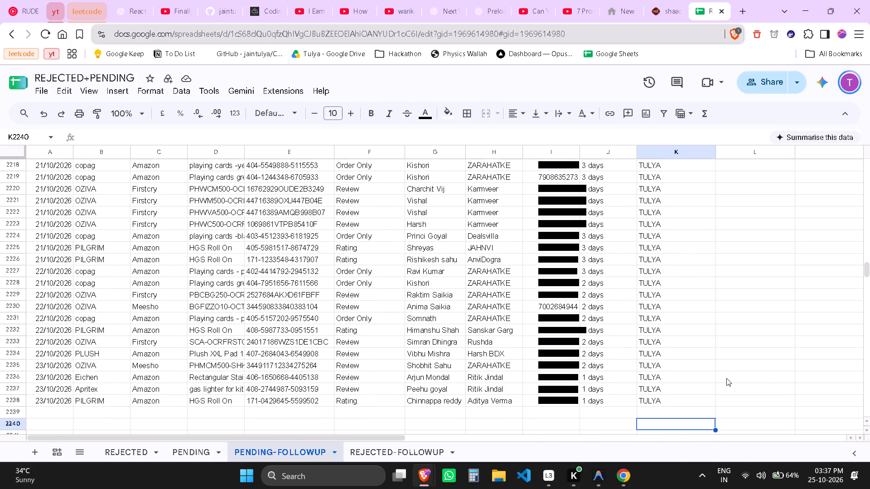
scroll(709, 397, up, 1)
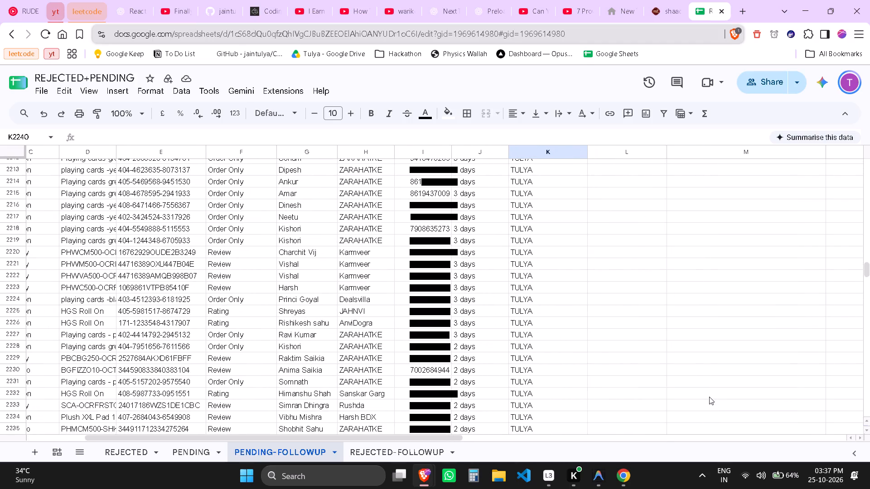
scroll(639, 343, up, 2)
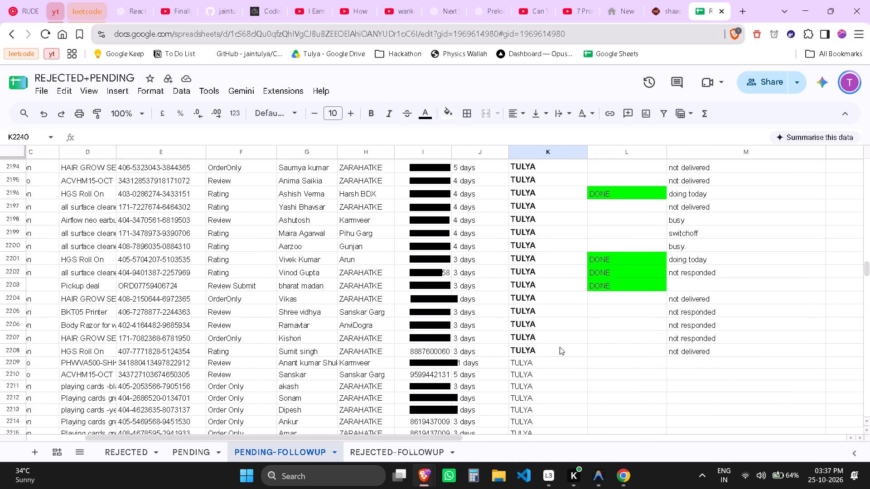
scroll(560, 347, down, 4)
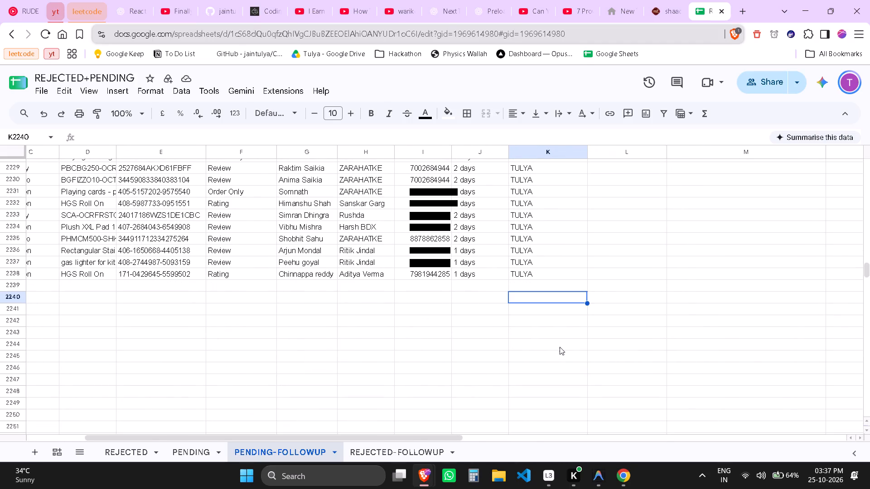
Make the TULYA names in K2209:K2238 bold.
scroll(560, 347, up, 1)
drag(561, 417, 529, 205)
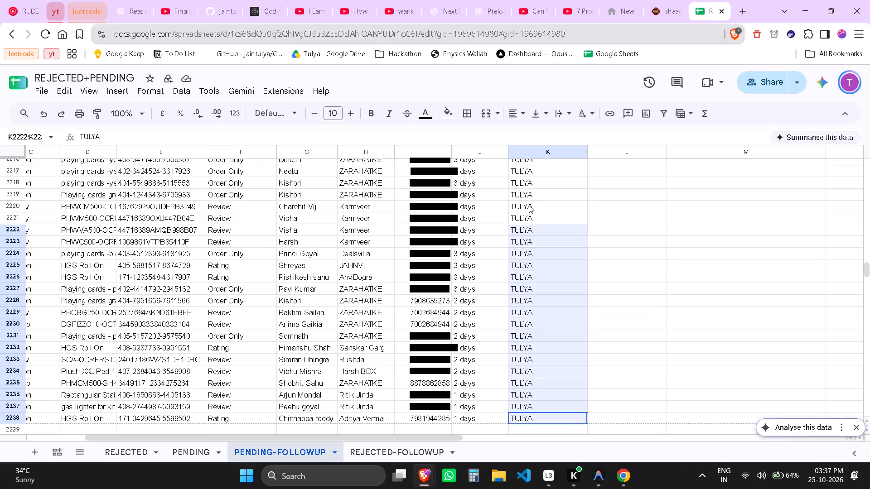
drag(529, 205, 518, 289)
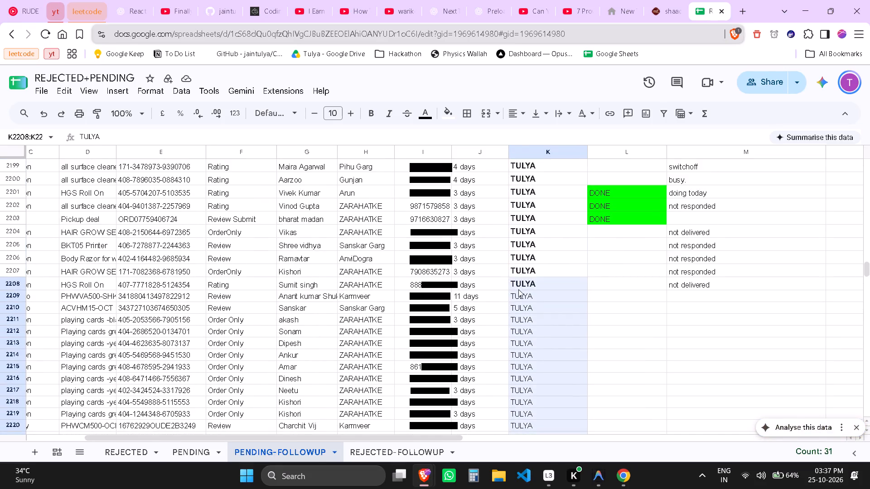
drag(518, 289, 514, 298)
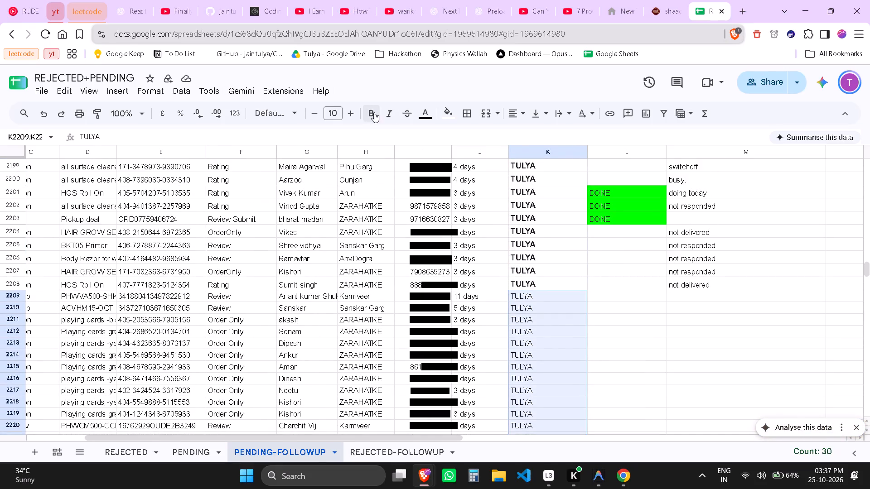
click(369, 111)
click(682, 291)
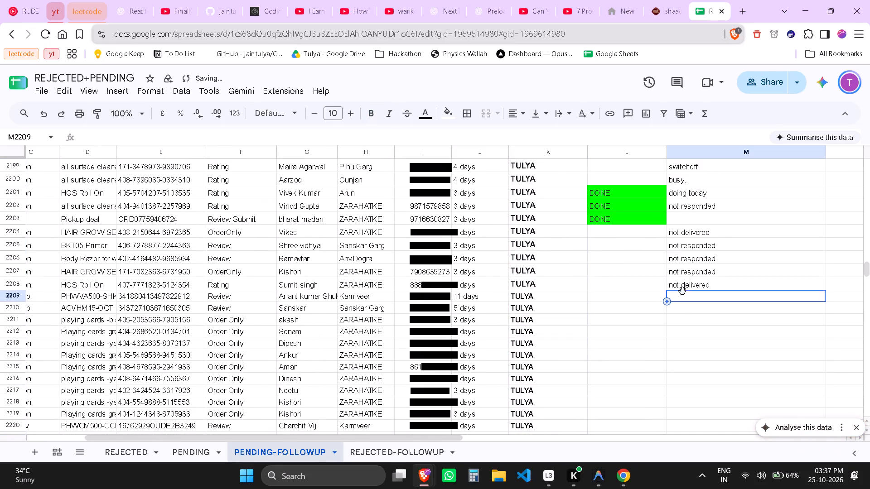
Look back through TULYA's orders from row 2209 up to about row 1649 for orders still lacking remarks.
scroll(559, 283, up, 8)
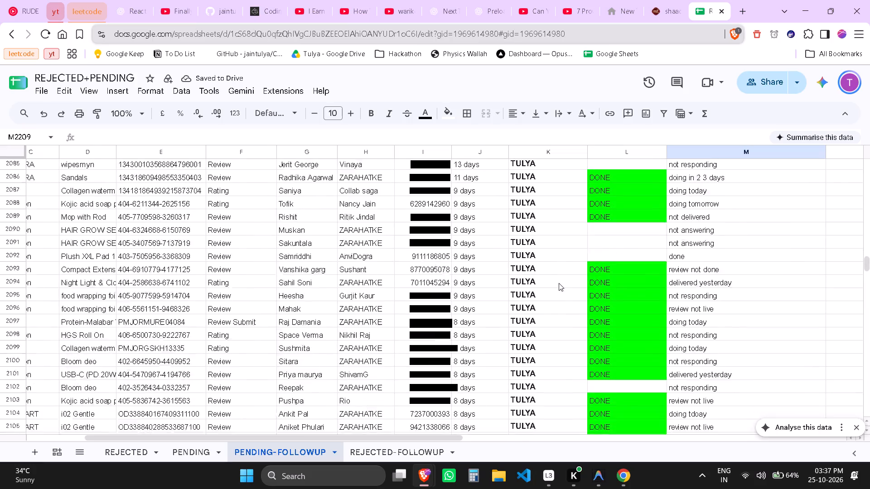
scroll(559, 283, up, 8)
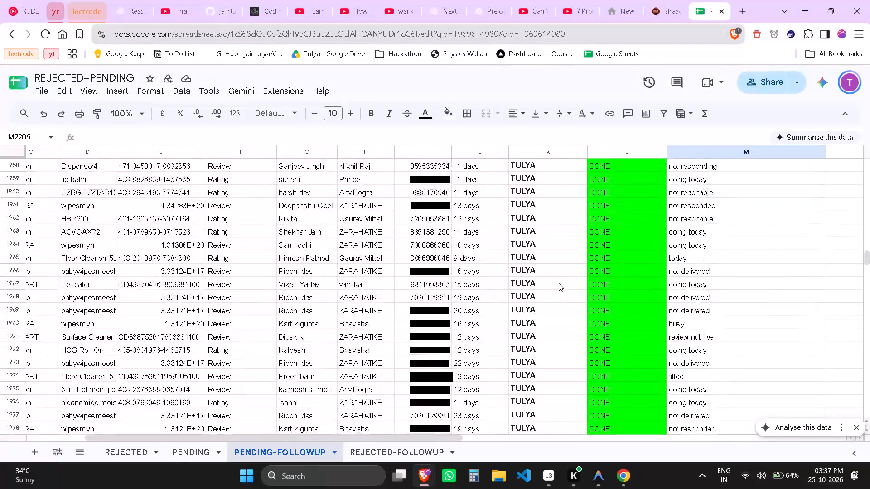
scroll(559, 283, up, 10)
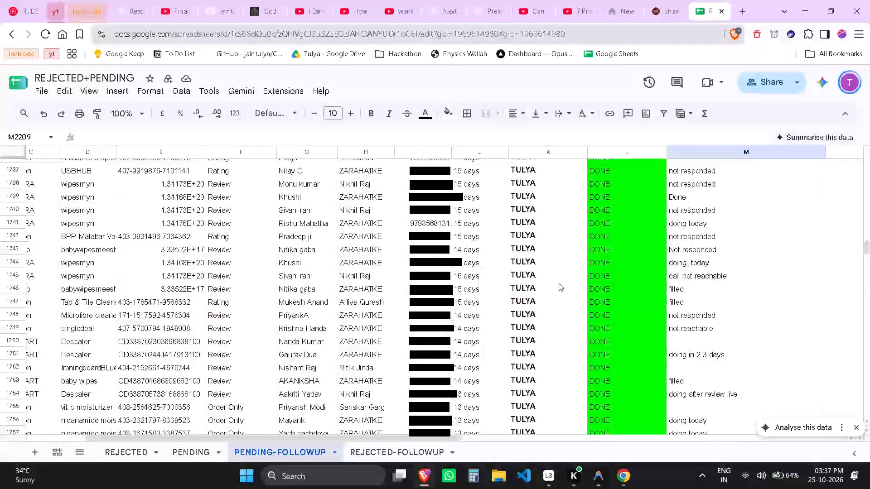
scroll(559, 283, up, 8)
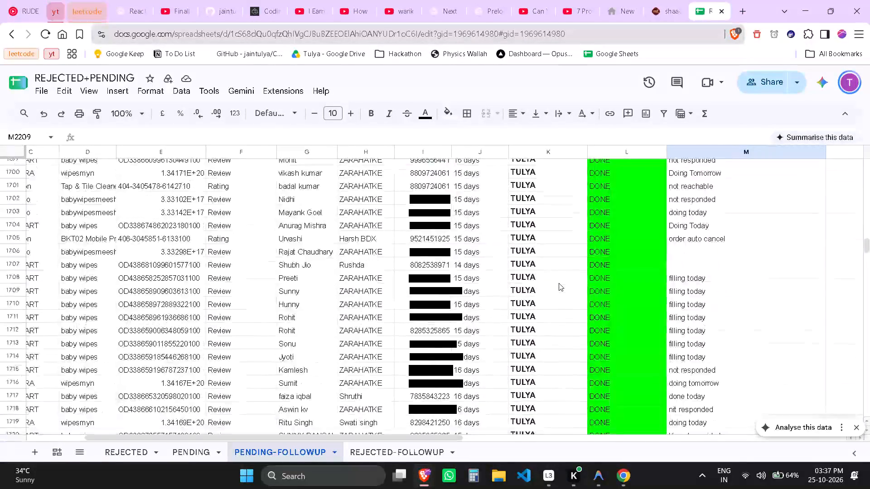
scroll(559, 283, up, 3)
scroll(559, 283, down, 2)
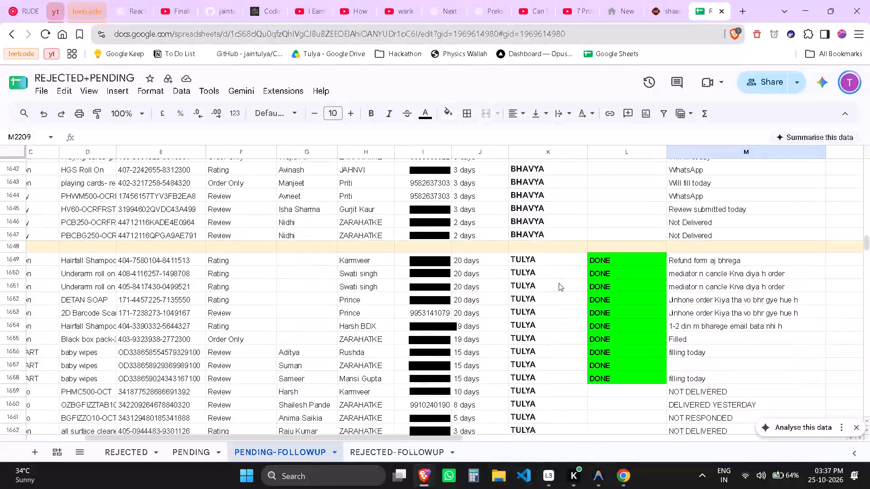
scroll(559, 283, down, 2)
scroll(559, 283, up, 3)
scroll(559, 283, down, 1)
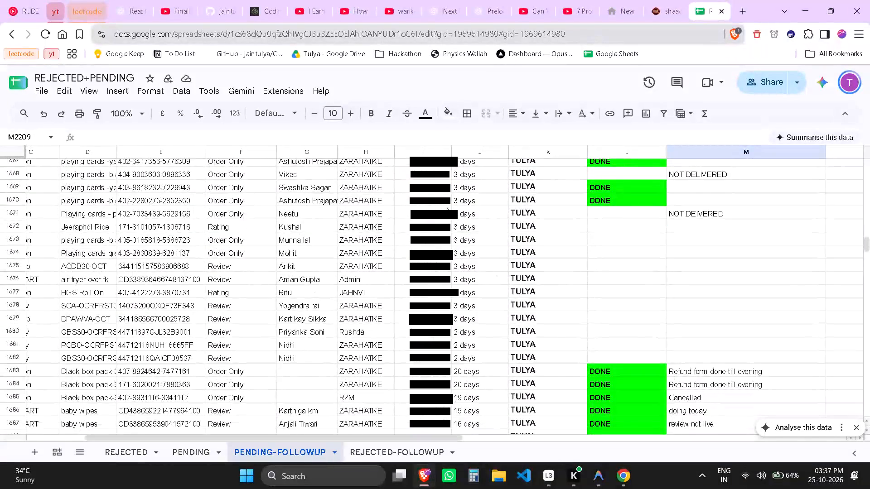
Copy the NOT DEIVERED remark from M1671 into M1672 for the Kisaansay Jeeraphol Rice order.
click(430, 223)
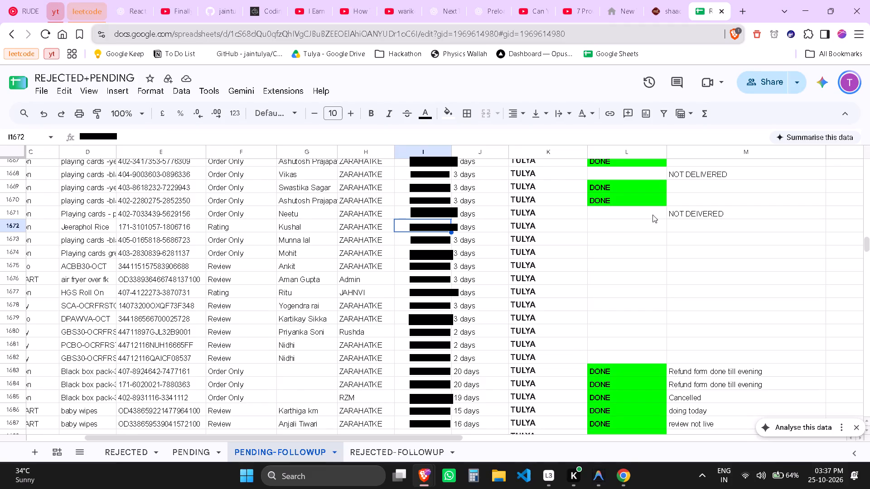
click(680, 224)
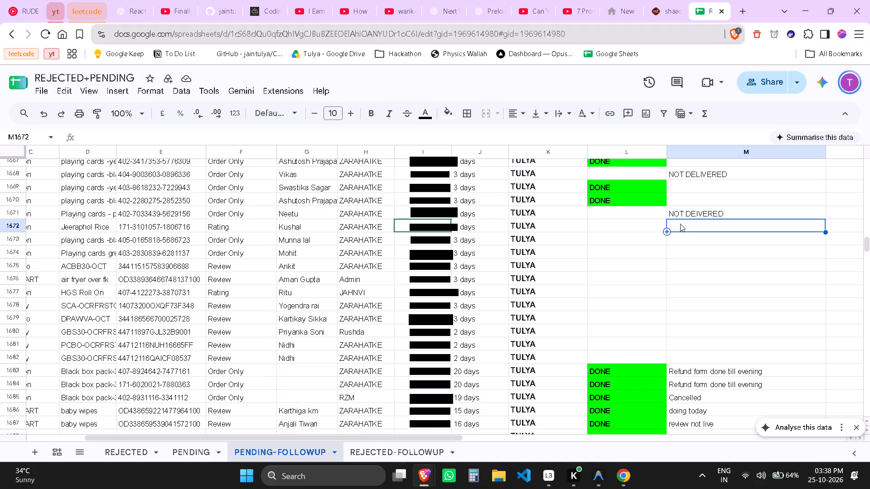
scroll(462, 243, right, 1)
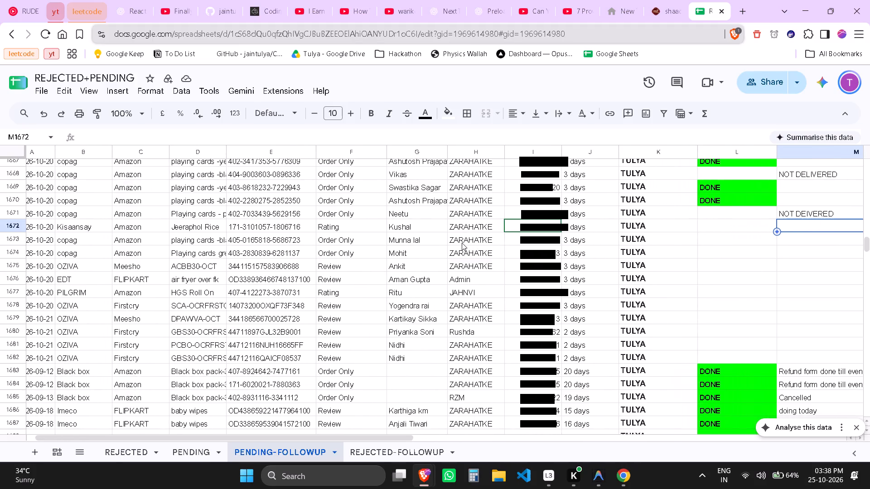
scroll(462, 243, right, 1)
scroll(462, 243, up, 1)
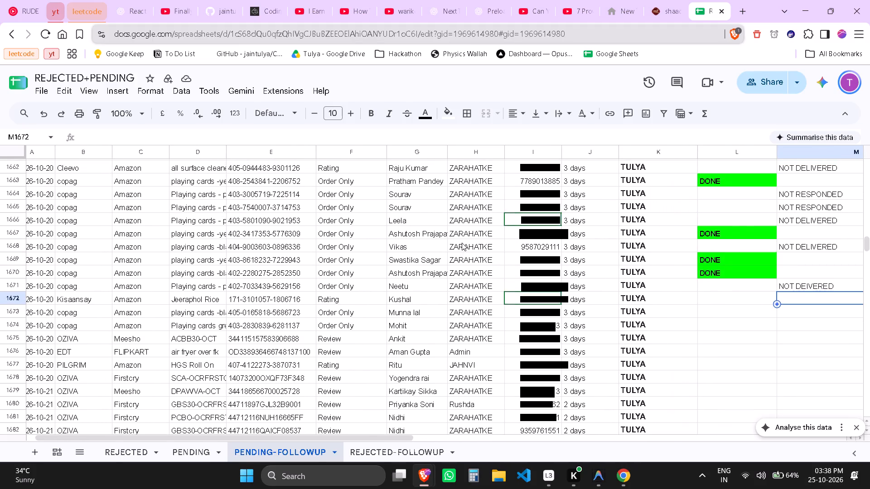
scroll(462, 243, up, 1)
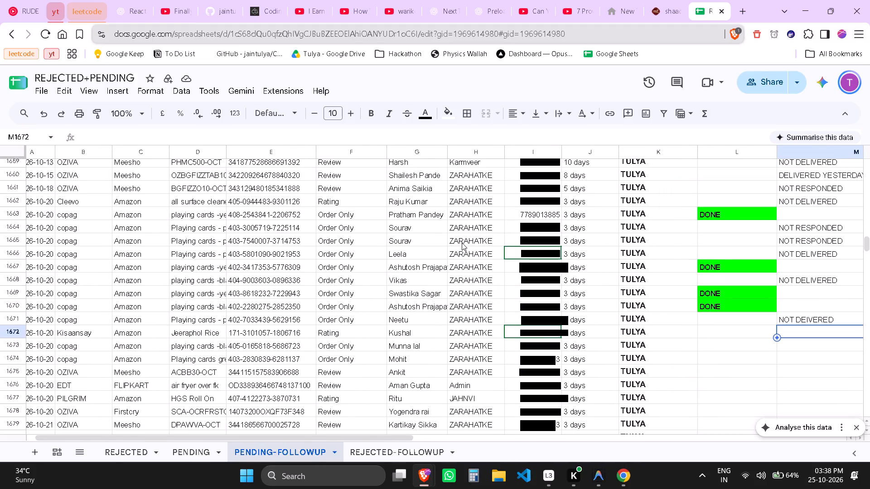
scroll(462, 243, up, 1)
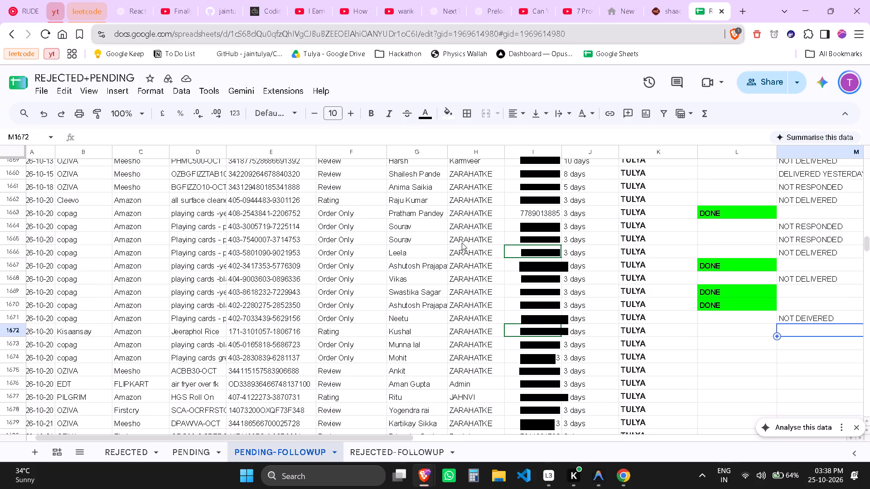
scroll(462, 243, up, 1)
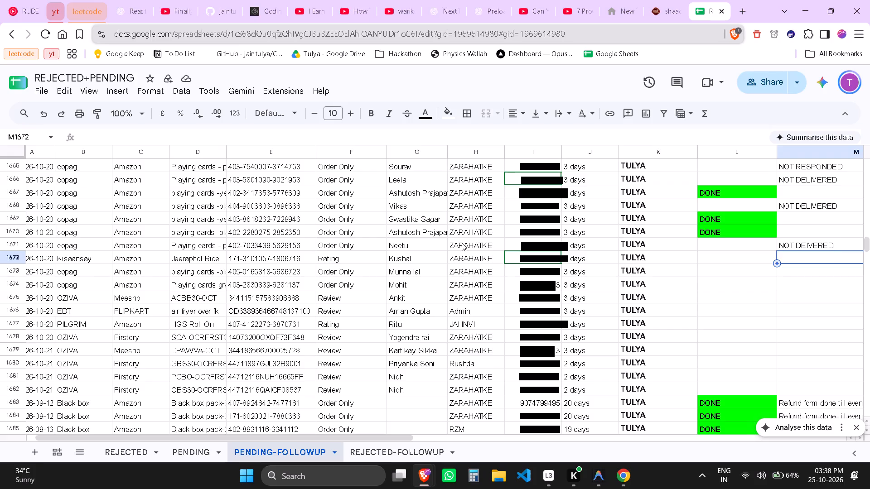
click(783, 247)
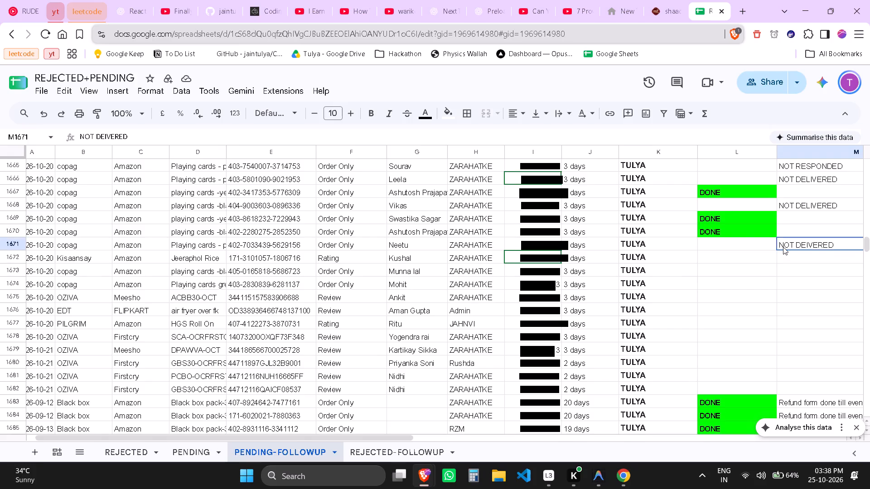
key(ctrl+c)
click(790, 259)
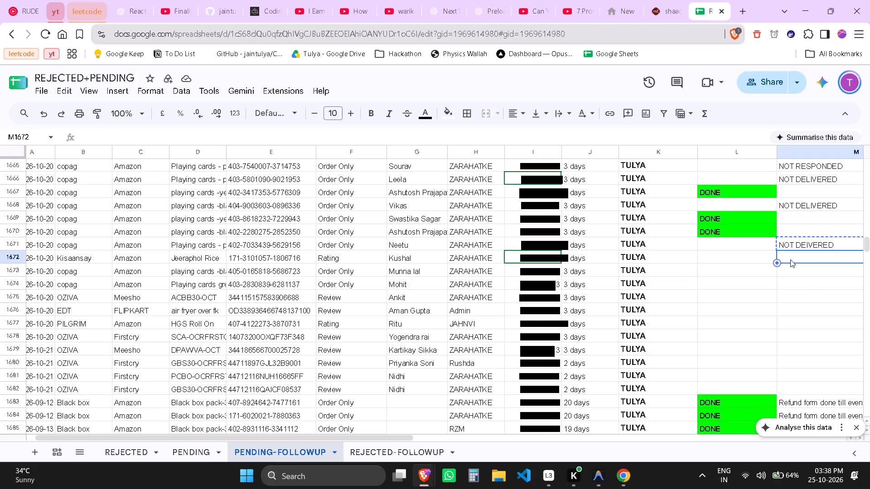
key(ctrl+v)
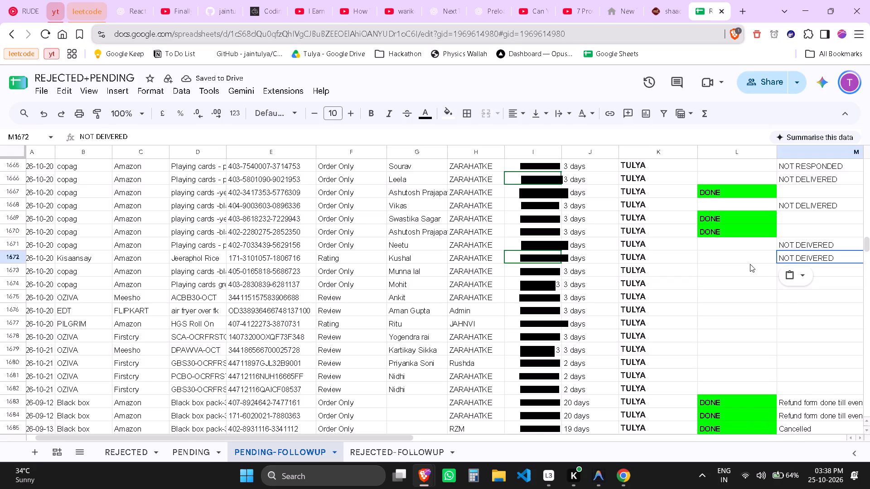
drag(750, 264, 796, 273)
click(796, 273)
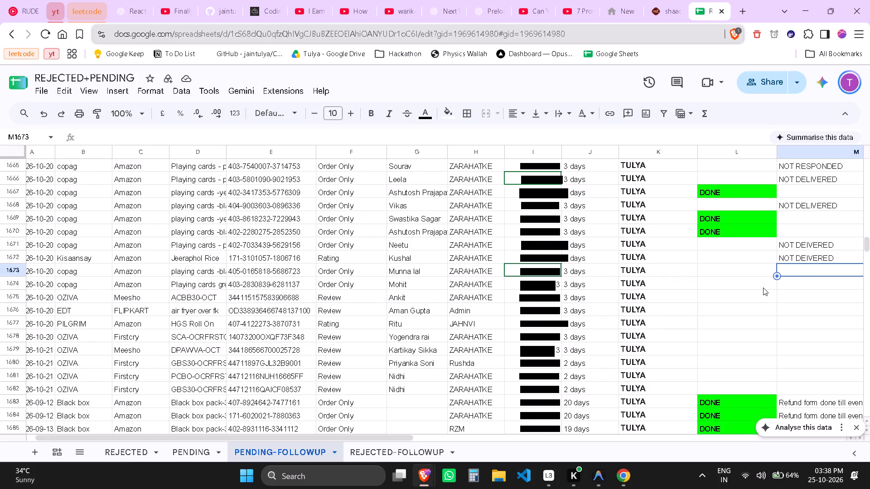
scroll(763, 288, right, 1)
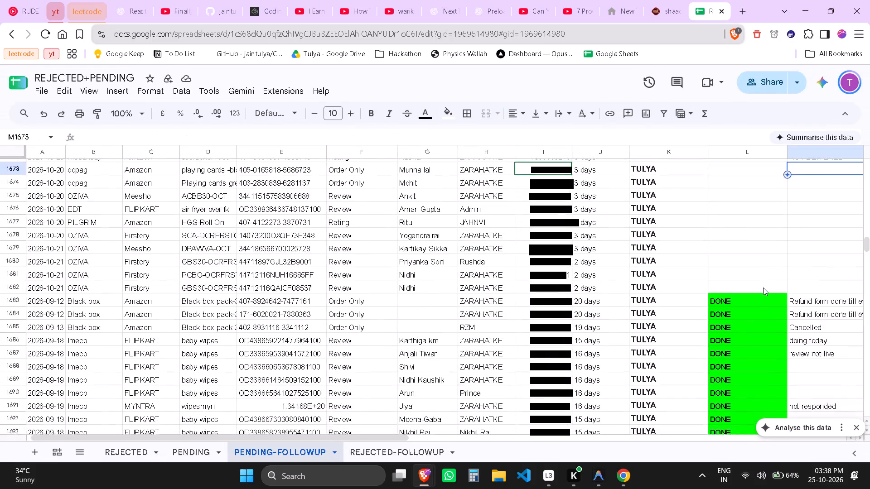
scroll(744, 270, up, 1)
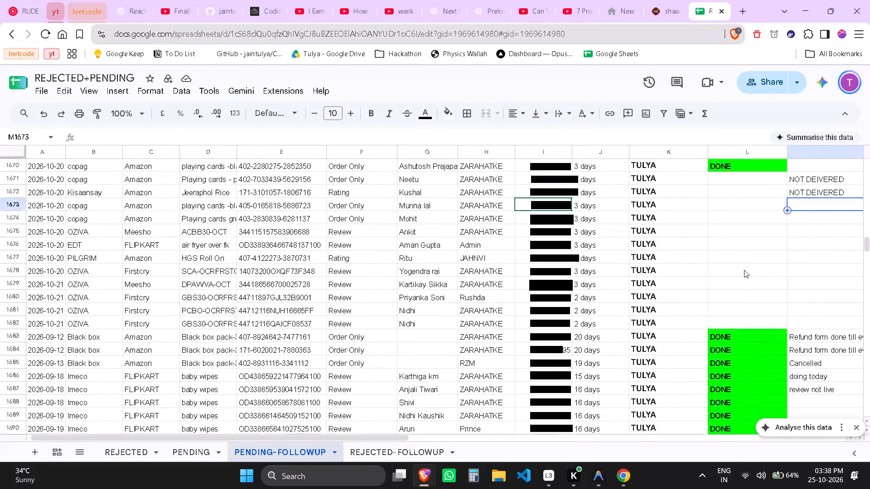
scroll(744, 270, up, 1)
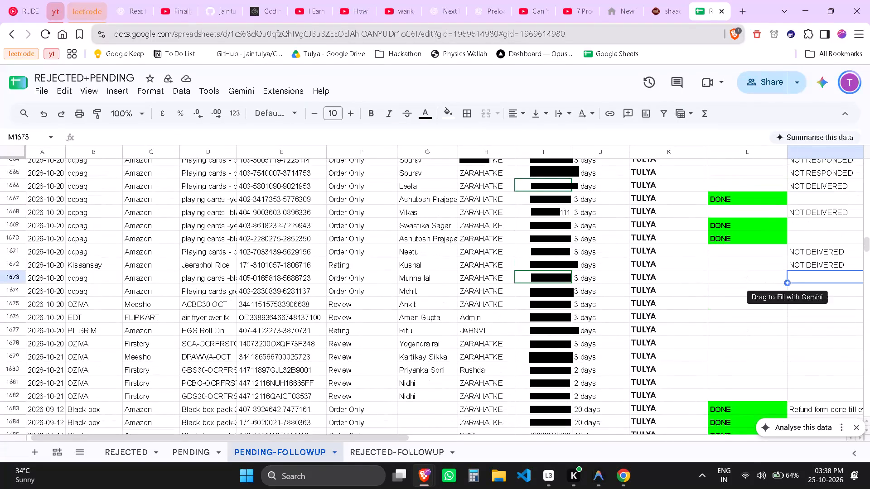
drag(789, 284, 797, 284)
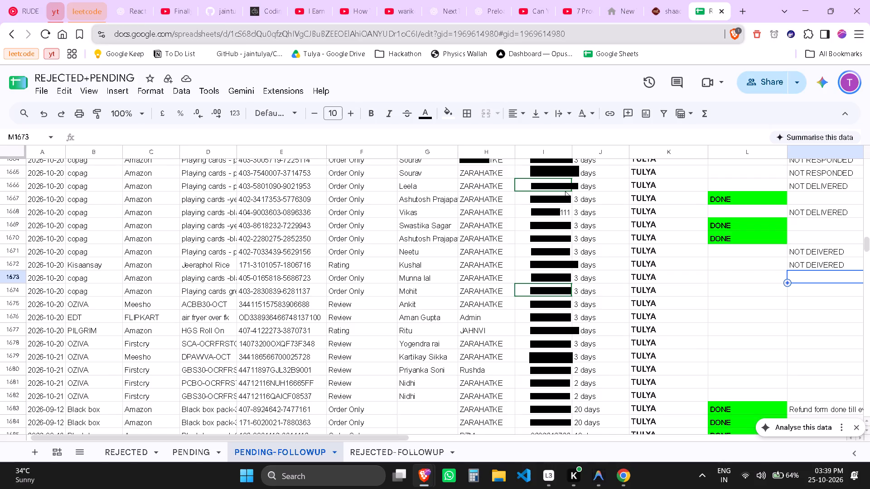
Copy the NOT RESPONDED remark from M1665 into M1673 for the copag playing cards order.
click(801, 174)
key(ctrl+c)
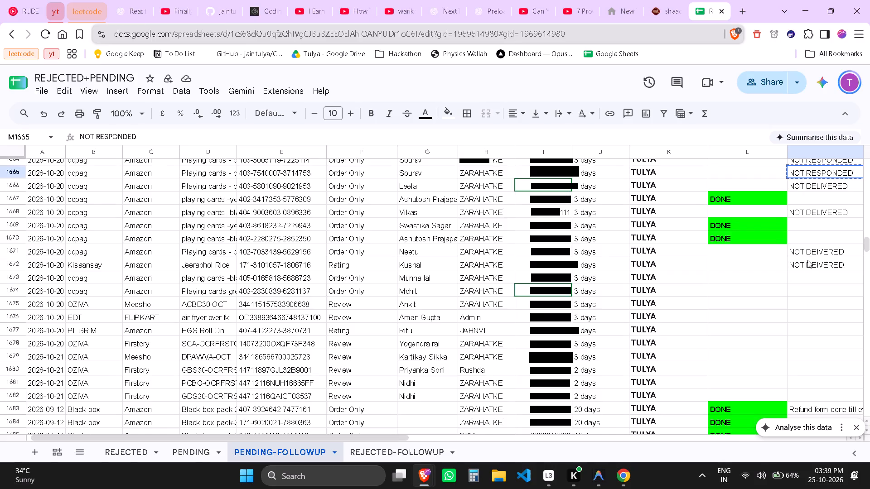
click(806, 270)
click(801, 278)
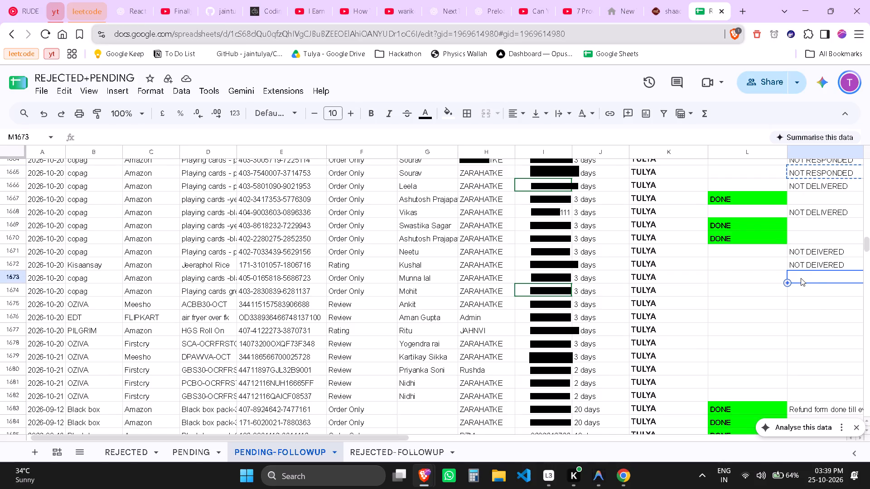
key(ctrl+v)
click(728, 287)
Enter the remark DOING TODAY in M1674 for the next copag playing cards order.
click(799, 294)
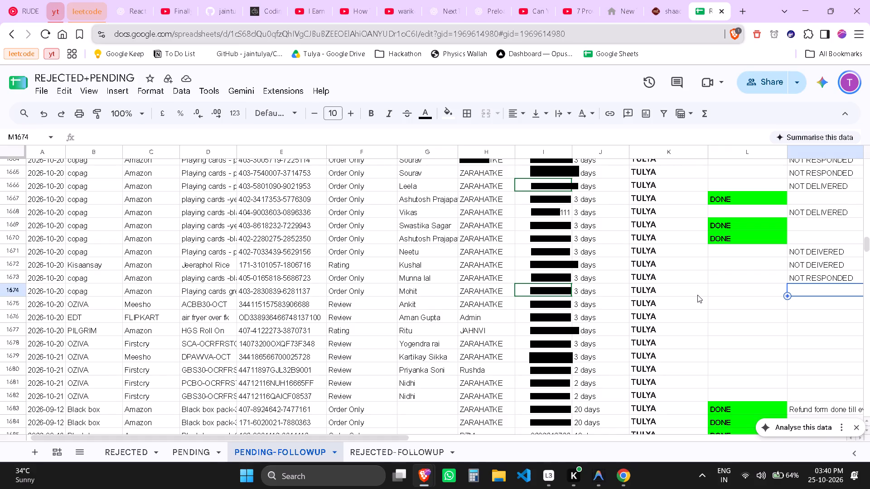
text(DOI)
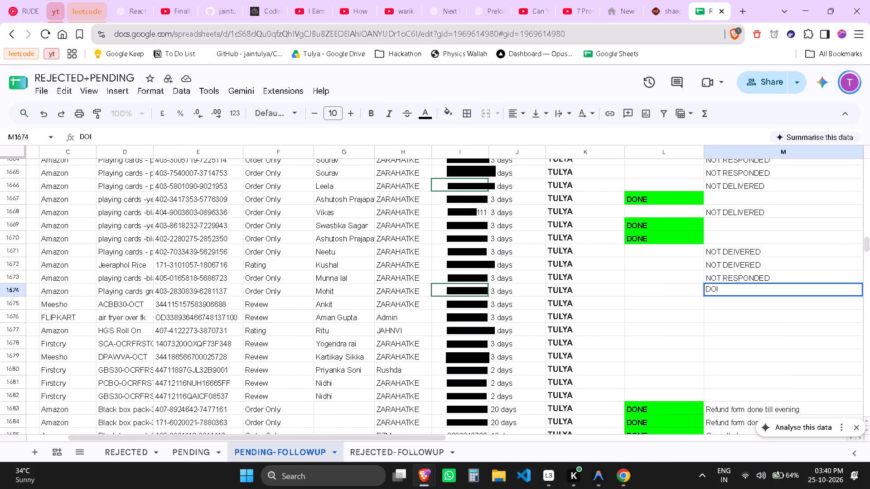
text(NG TODAY)
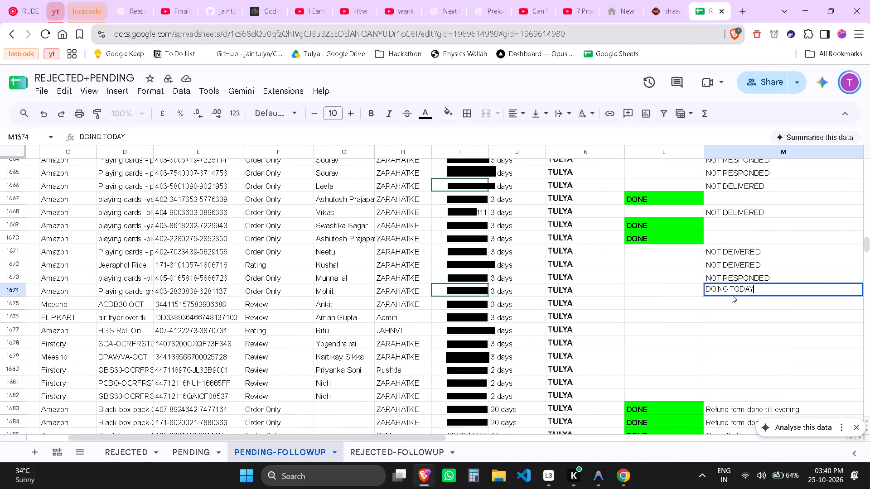
click(725, 302)
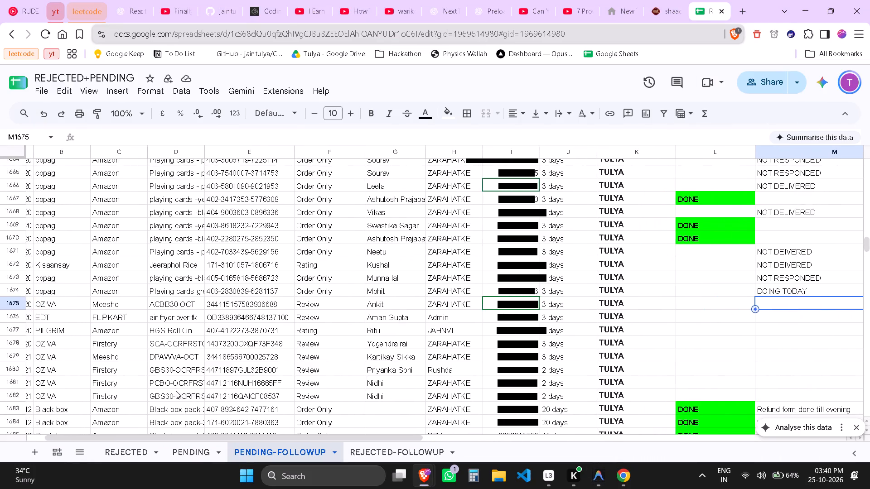
scroll(176, 391, right, 2)
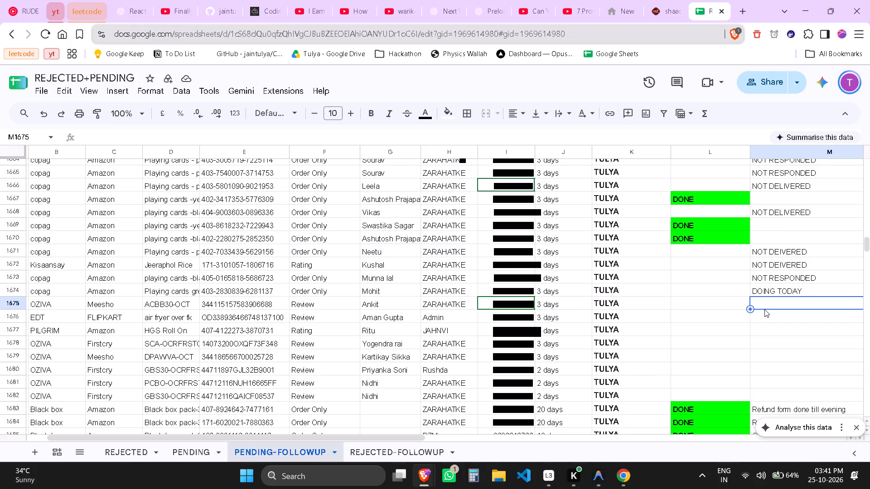
text(NO)
key(t)
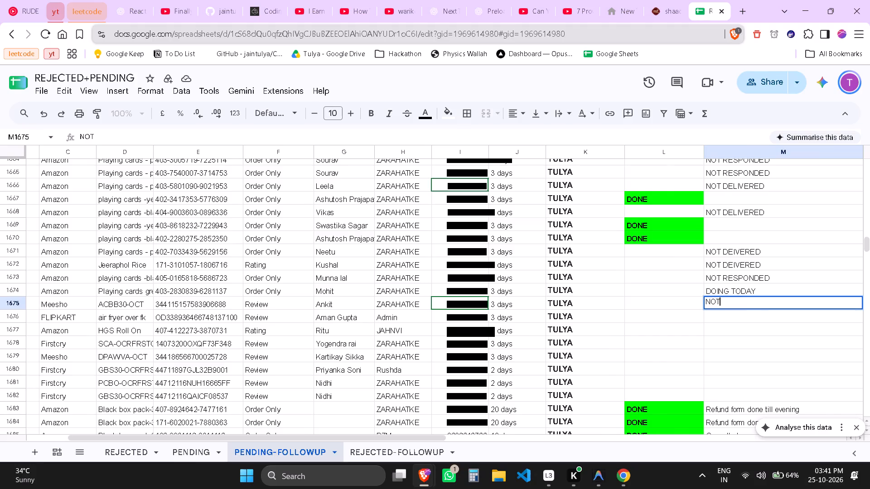
key(BackSpace)
key(BackSpace)
key(BackSpace)
key(BackSpace)
text(DELIB)
key(BackSpace)
text(VERED YESTERDAY)
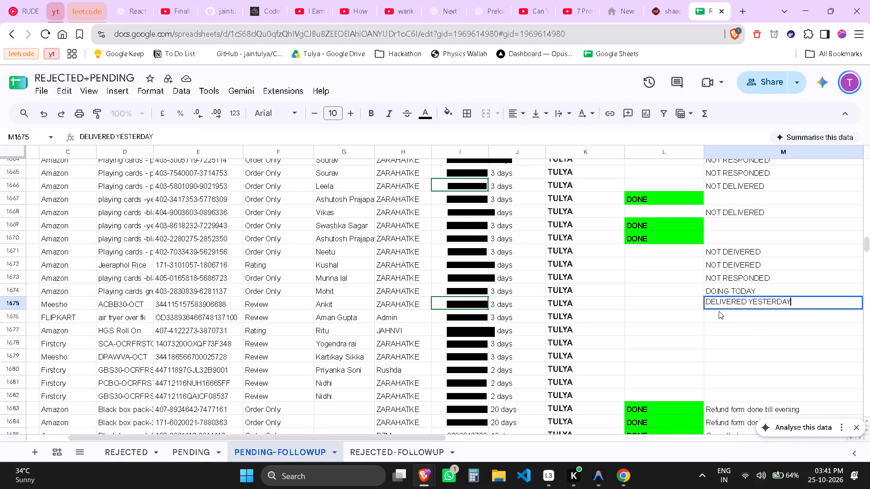
click(719, 311)
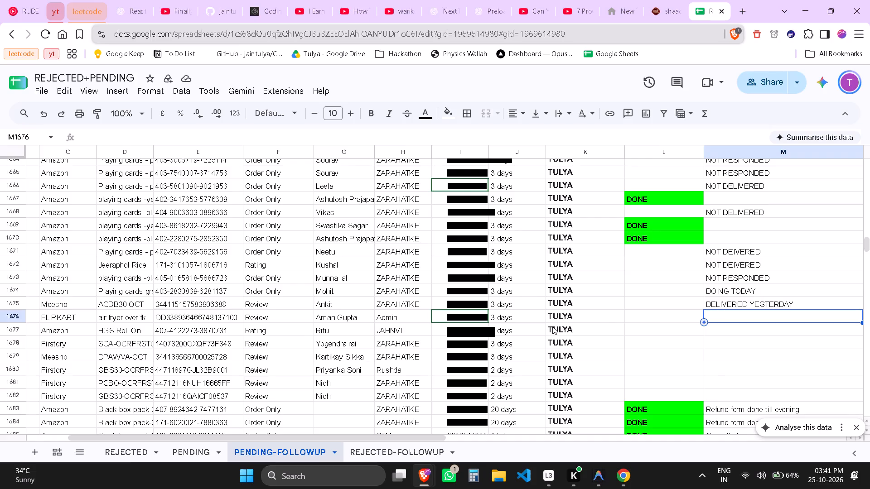
Enter the remark DOING TODAY in M1676 for the EDT Flipkart air fryer order.
scroll(595, 323, right, 1)
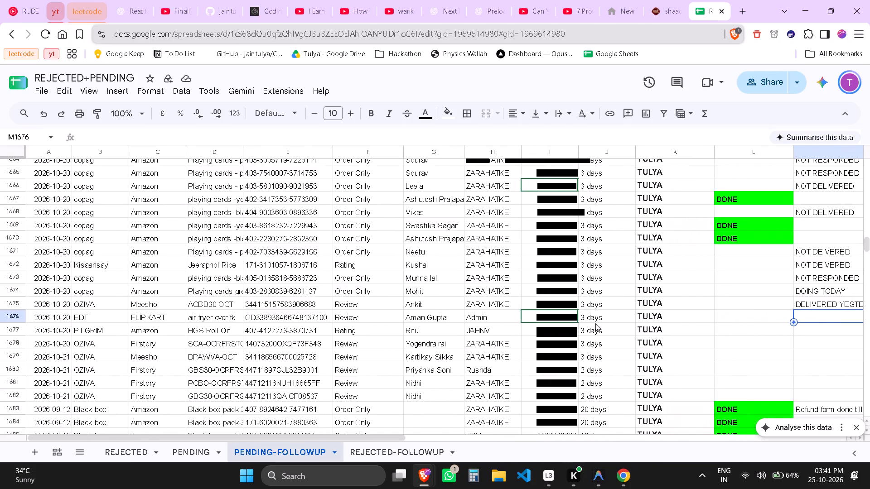
scroll(595, 323, right, 3)
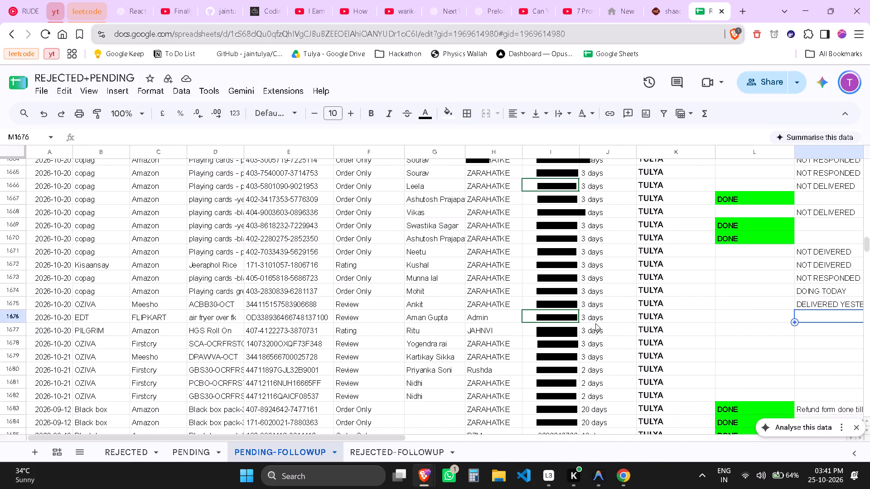
scroll(595, 323, right, 4)
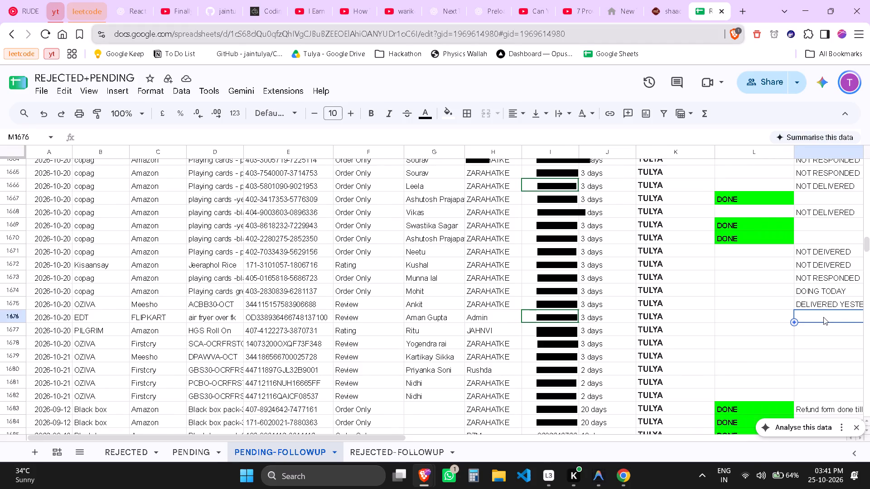
text(DONE)
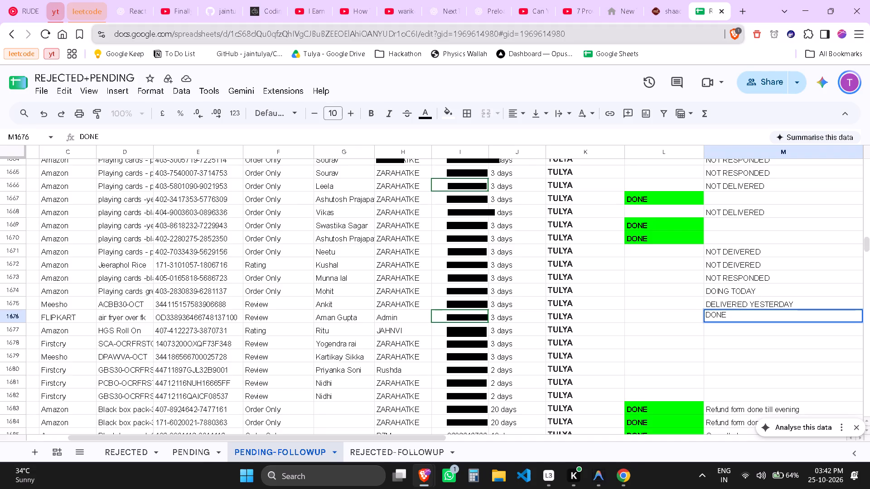
key(BackSpace)
key(BackSpace)
key(BackSpace)
key(BackSpace)
text(DOING TODAY)
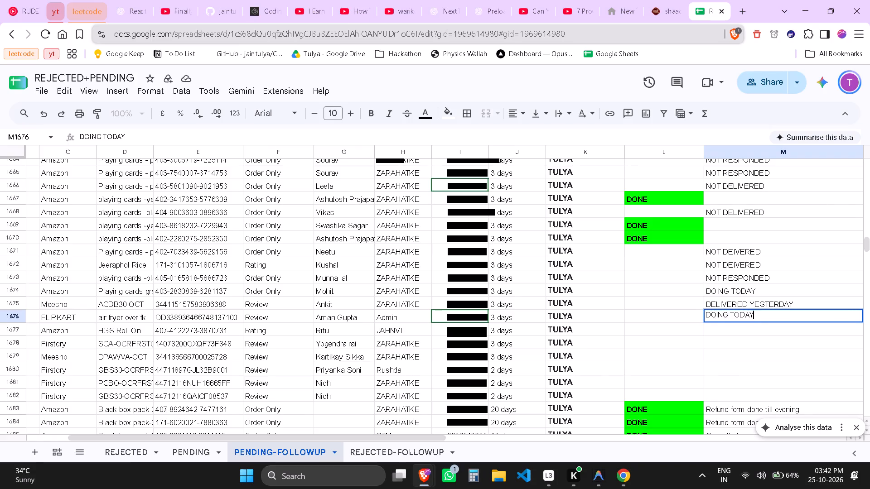
click(706, 336)
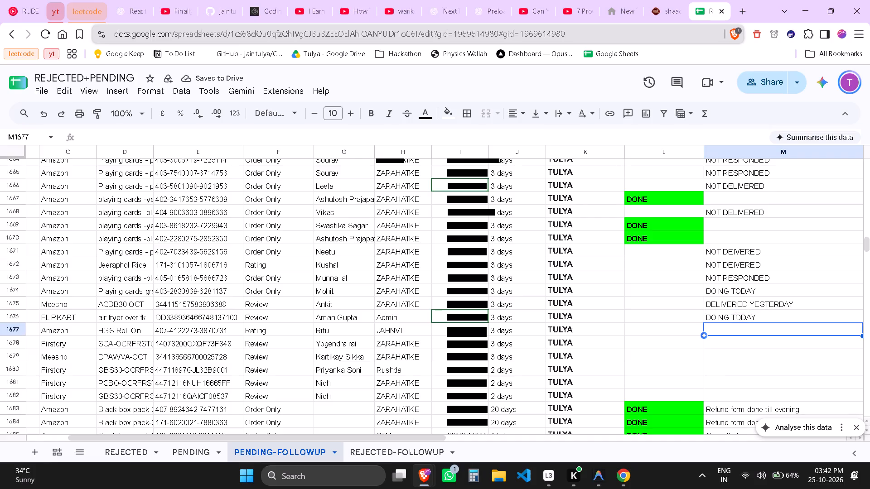
Enter the remark NOT RESPONDED in M1677 for the PILGRIM Amazon HGS Roll On order.
click(729, 331)
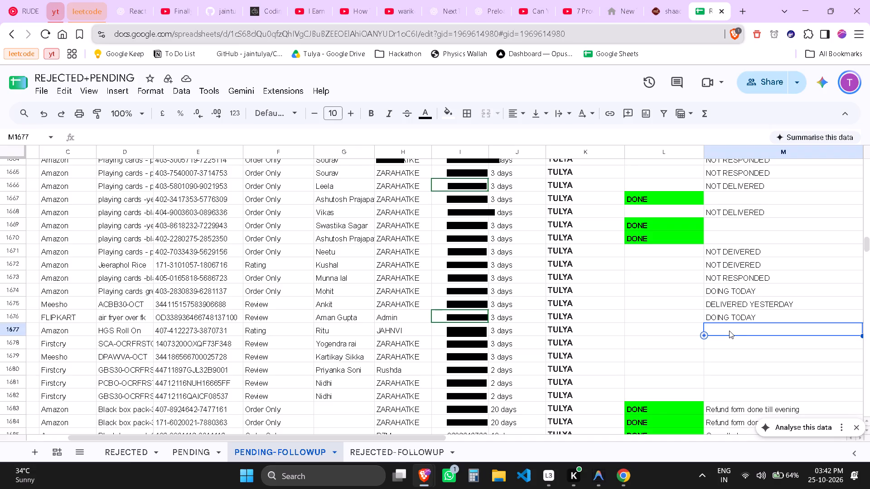
click(726, 338)
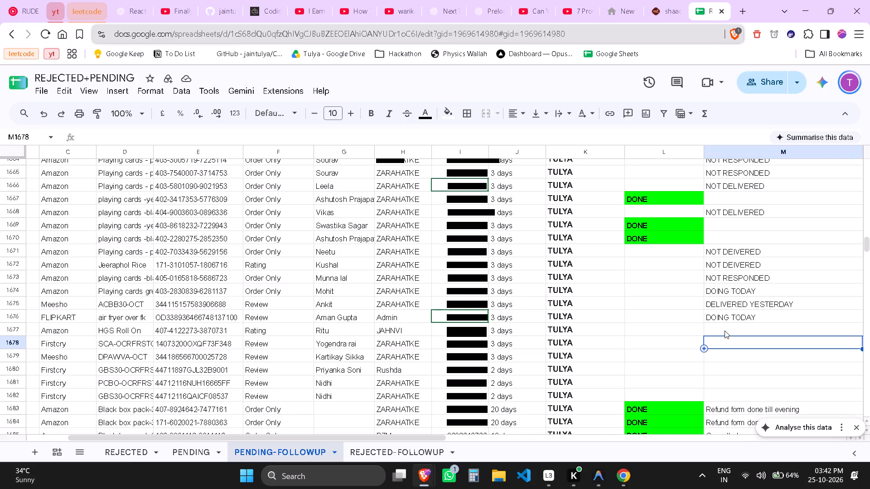
click(725, 331)
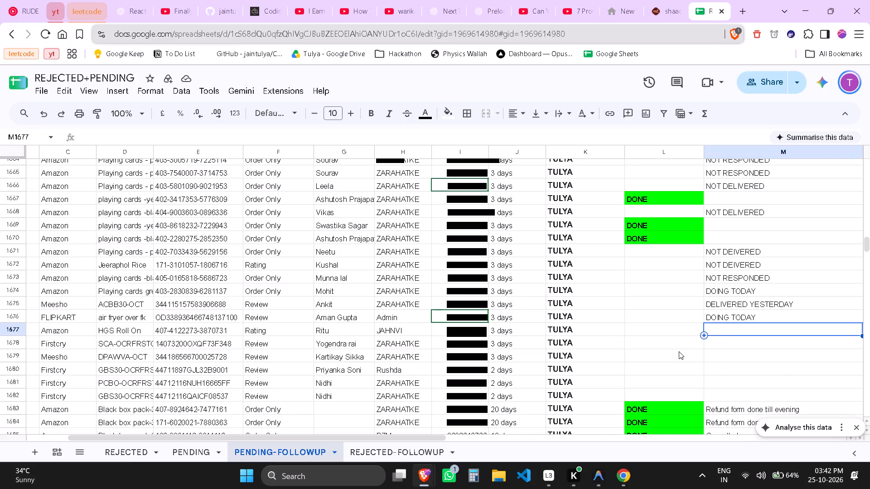
click(736, 343)
click(715, 324)
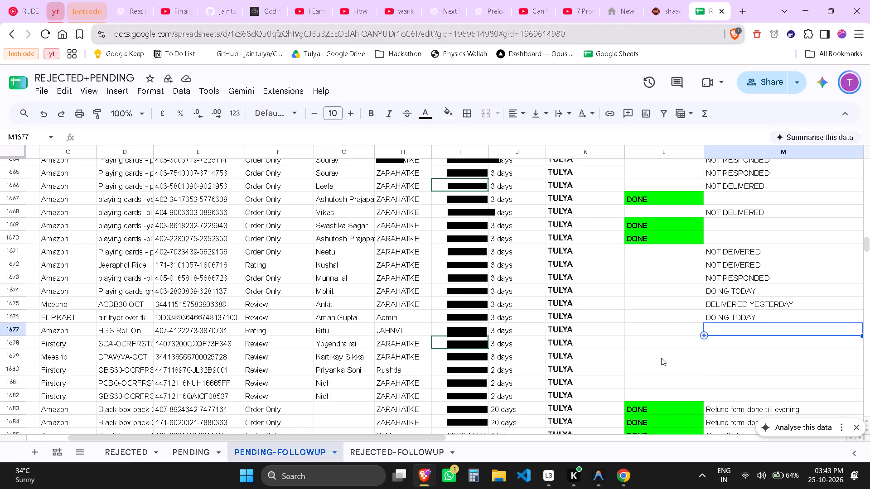
text(NOT RES)
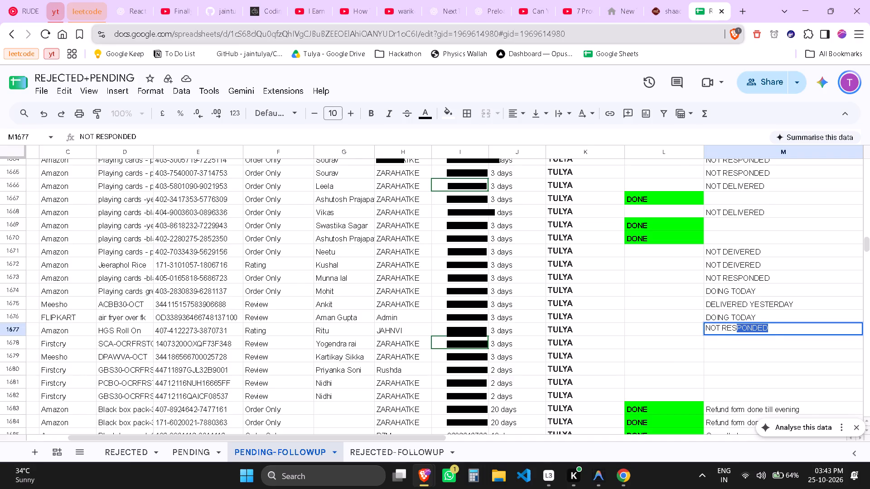
key(Tab)
click(666, 346)
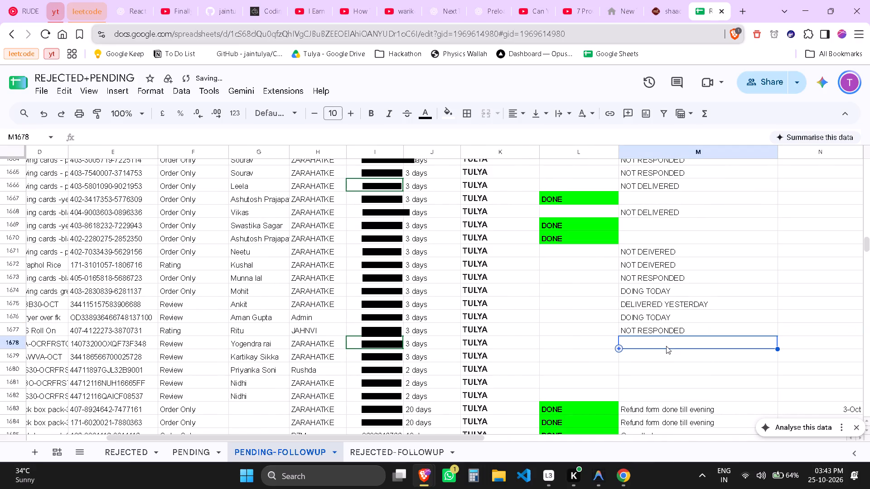
click(700, 327)
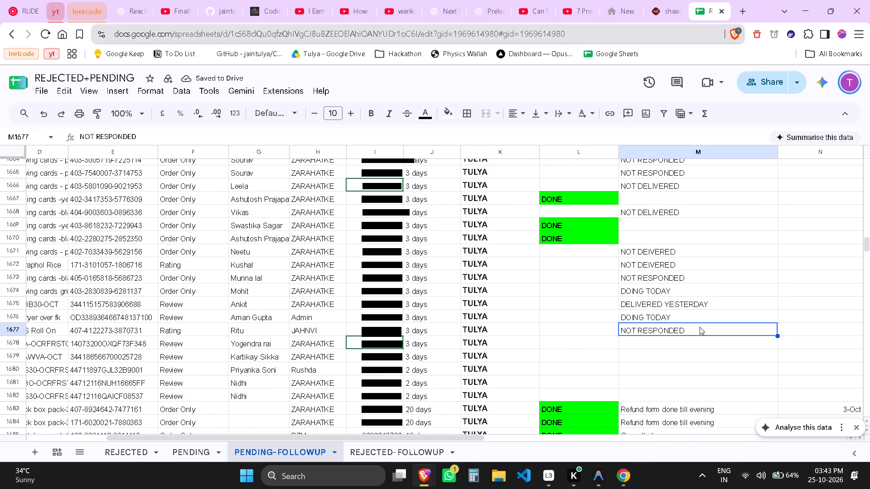
click(657, 344)
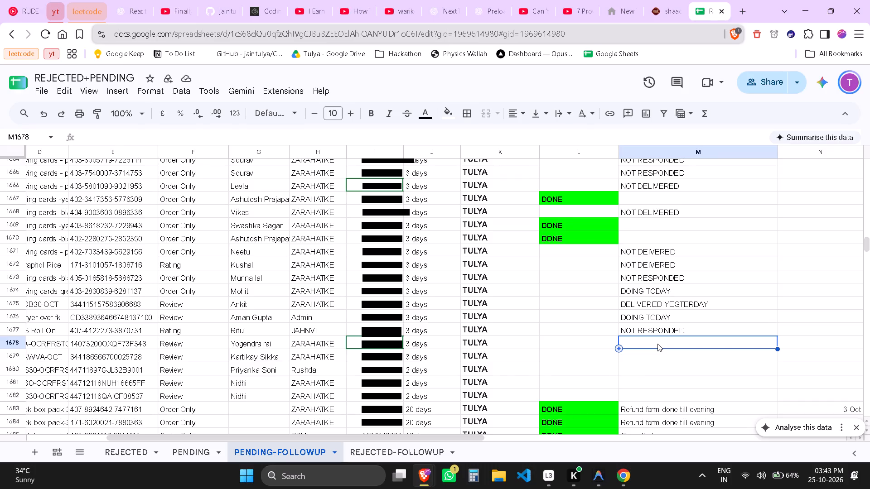
scroll(657, 344, right, 1)
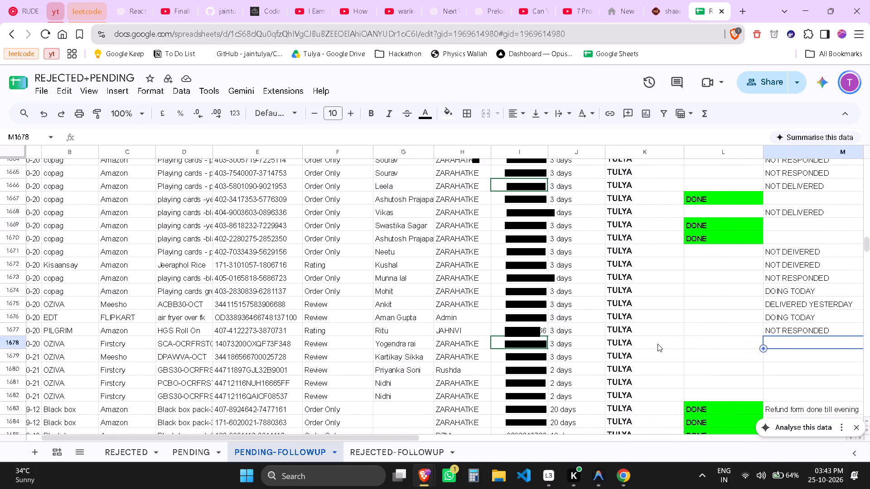
scroll(657, 344, right, 2)
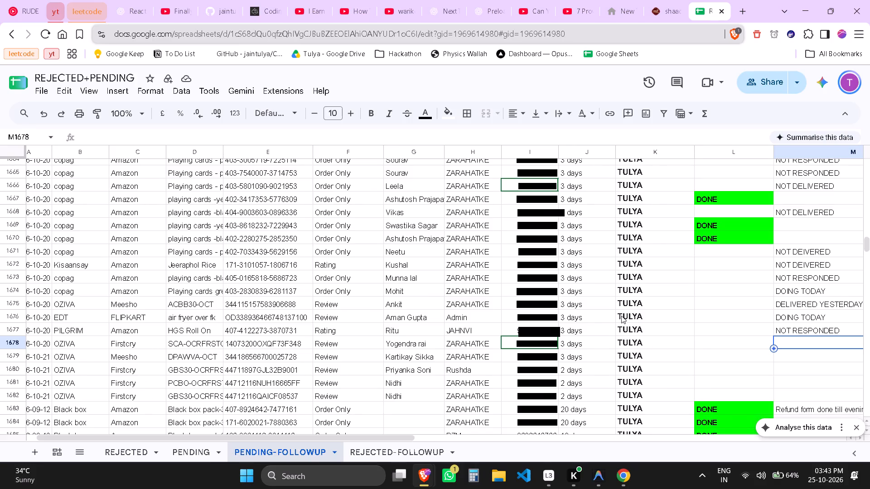
scroll(621, 316, up, 1)
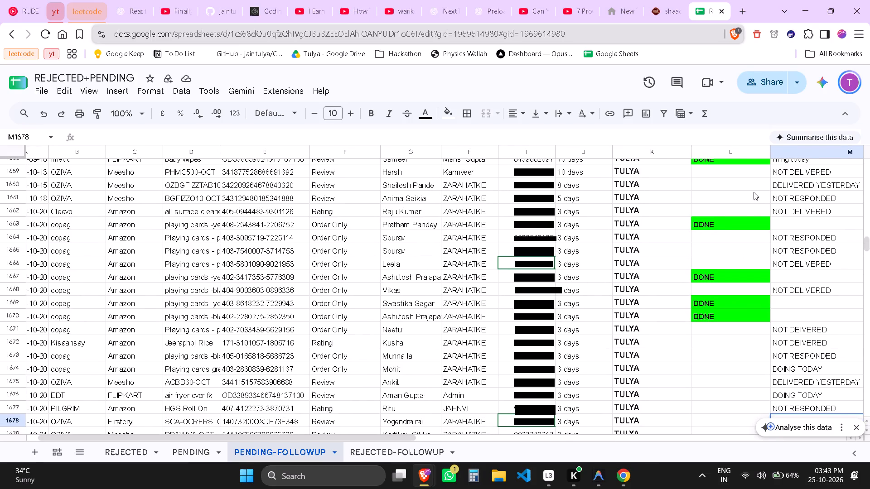
click(792, 194)
key(BackSpace)
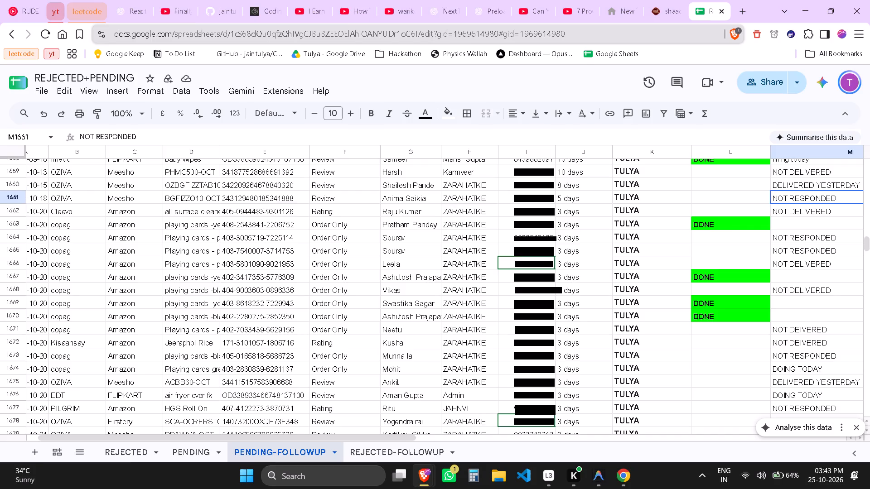
text(DOI)
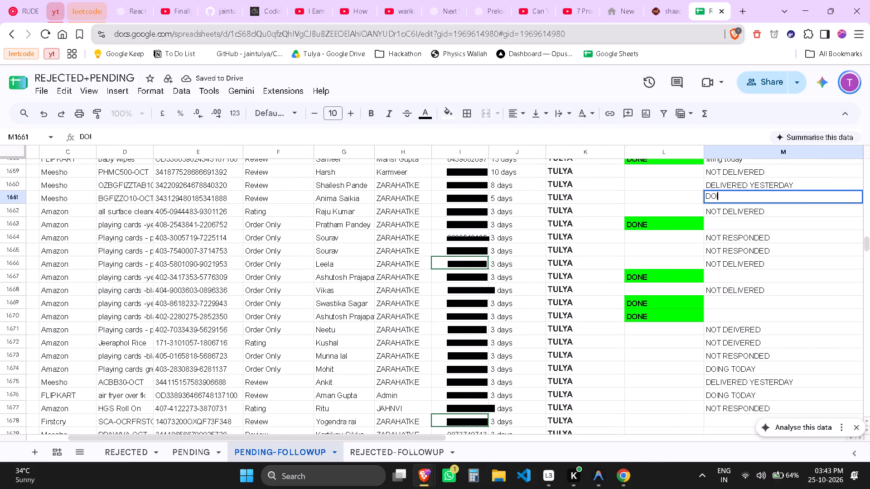
key(BackSpace)
key(BackSpace)
key(BackSpace)
text(DELIVERED)
key(space)
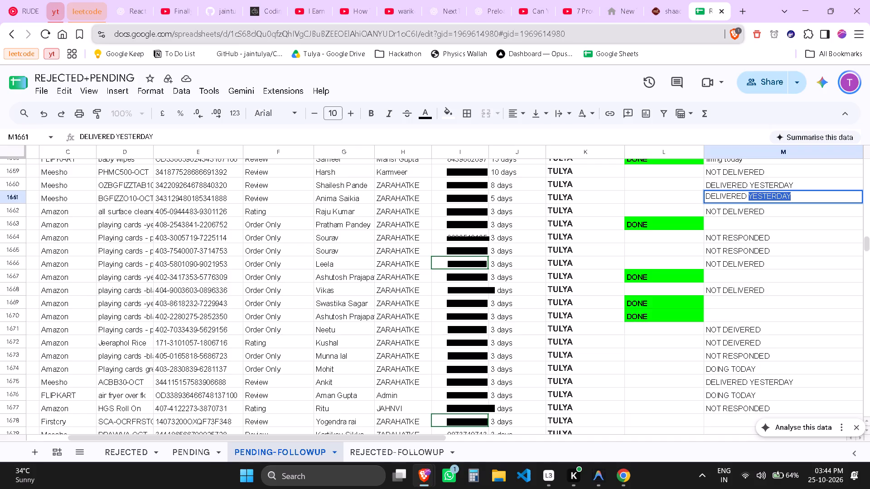
text(TODAY)
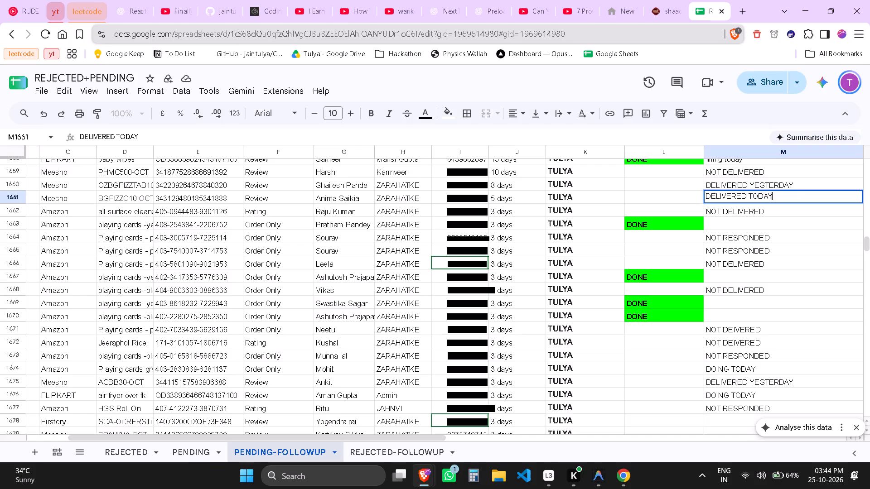
Enter the remark REVEIW DOING TODAY in M1678 for the OZIVA Firstcry order.
scroll(724, 344, down, 1)
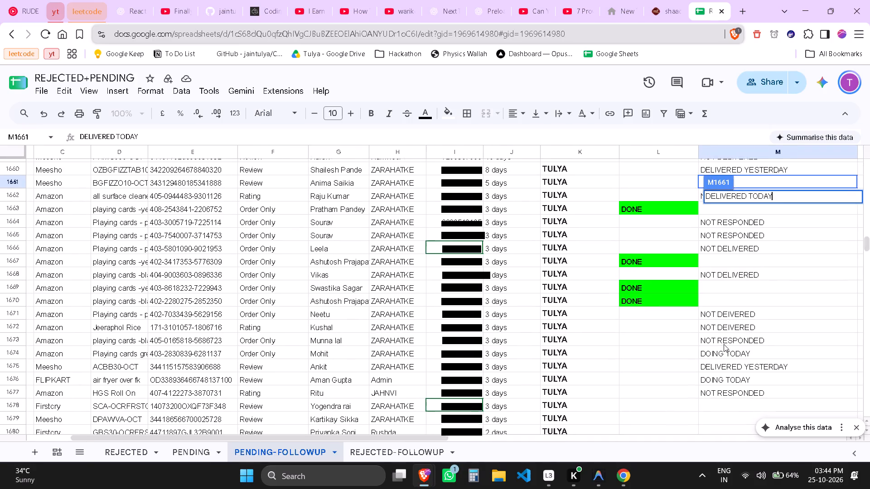
scroll(724, 344, down, 1)
click(721, 405)
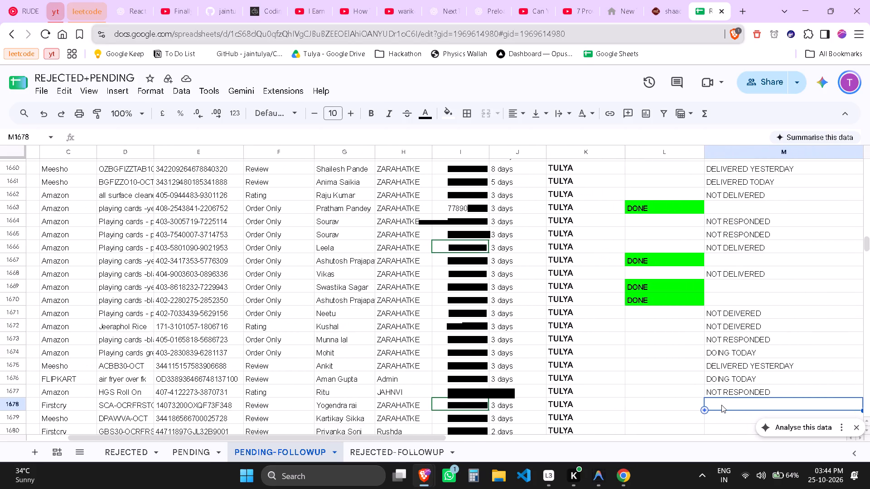
text(REVEW)
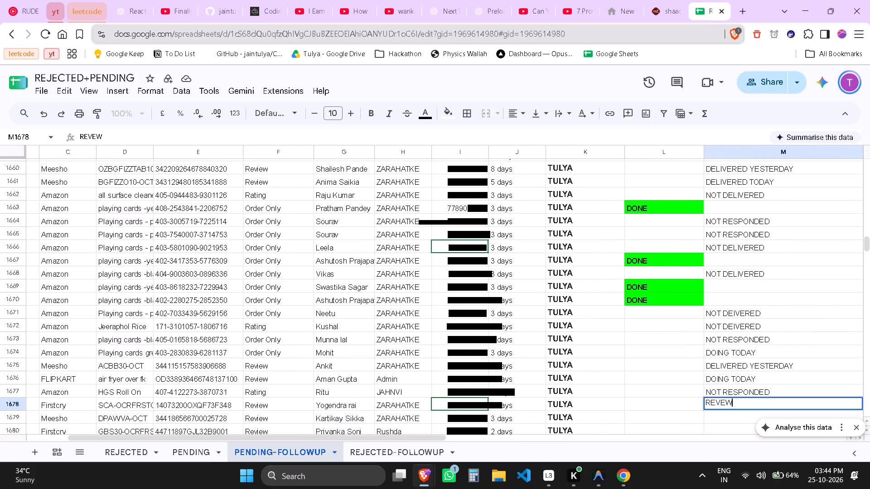
key(BackSpace)
key(i)
text(W DOIN)
text(G TODAY)
key(space)
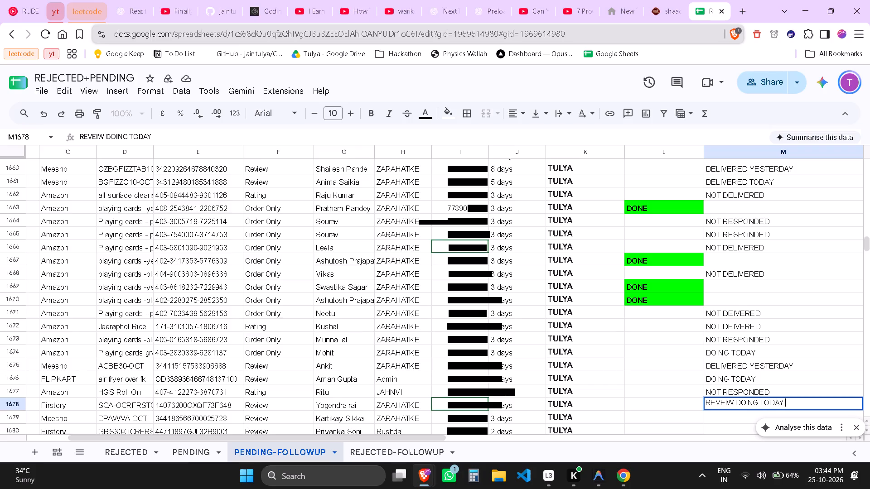
click(710, 417)
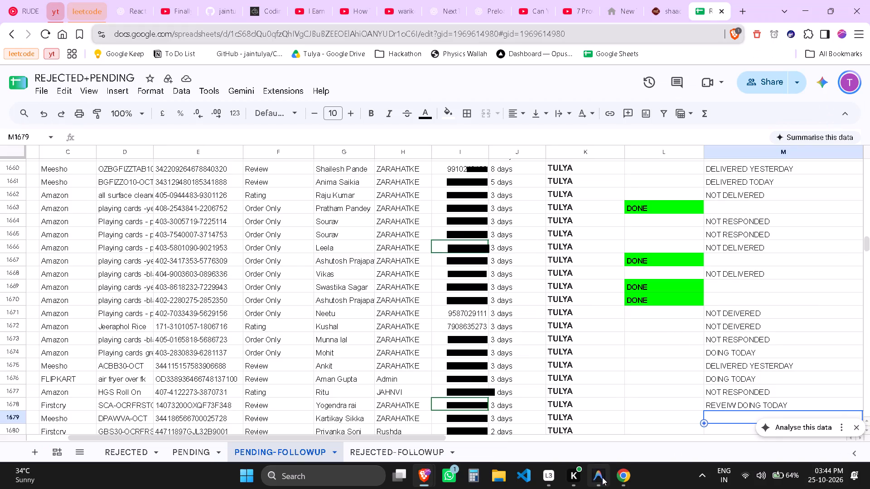
scroll(508, 422, down, 1)
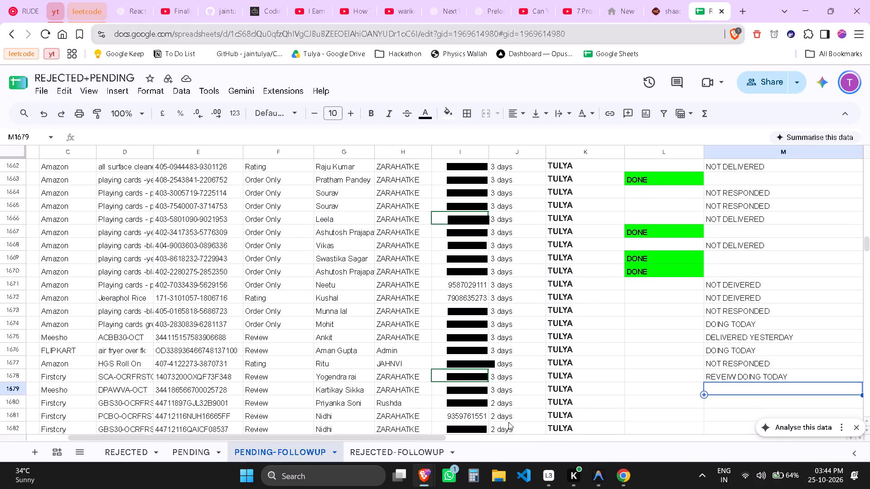
scroll(508, 422, down, 1)
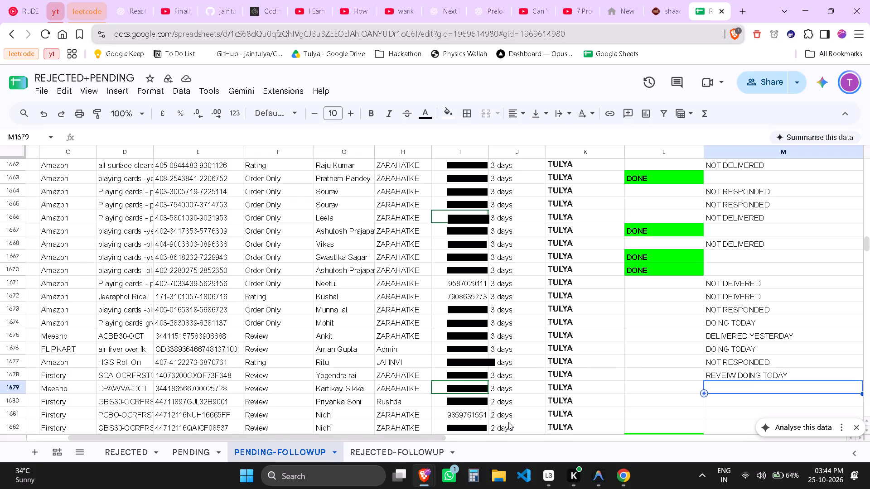
scroll(647, 354, down, 1)
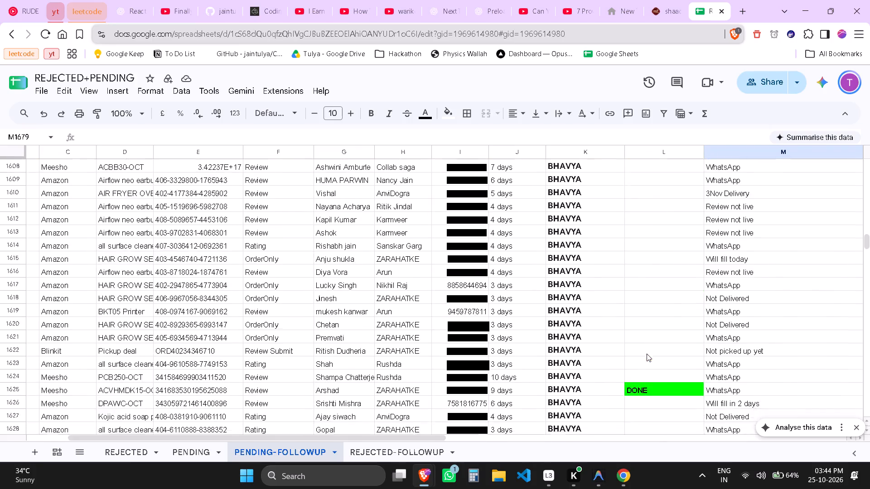
scroll(647, 354, down, 3)
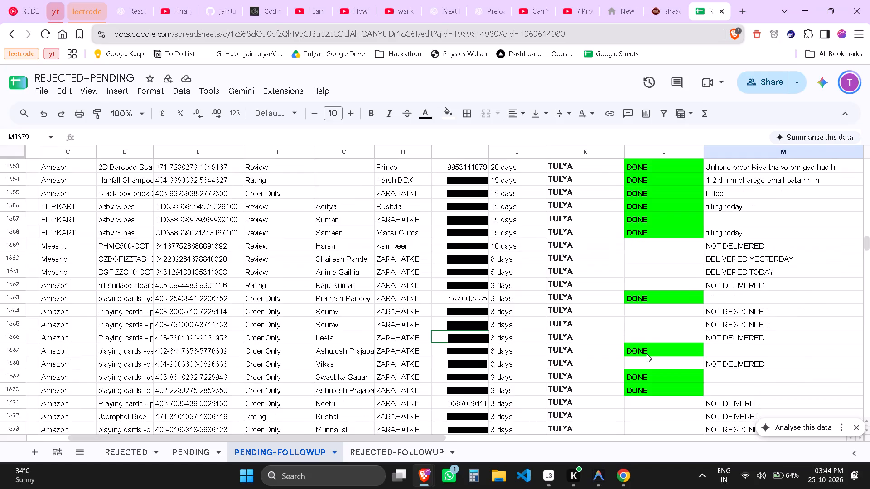
scroll(647, 354, down, 1)
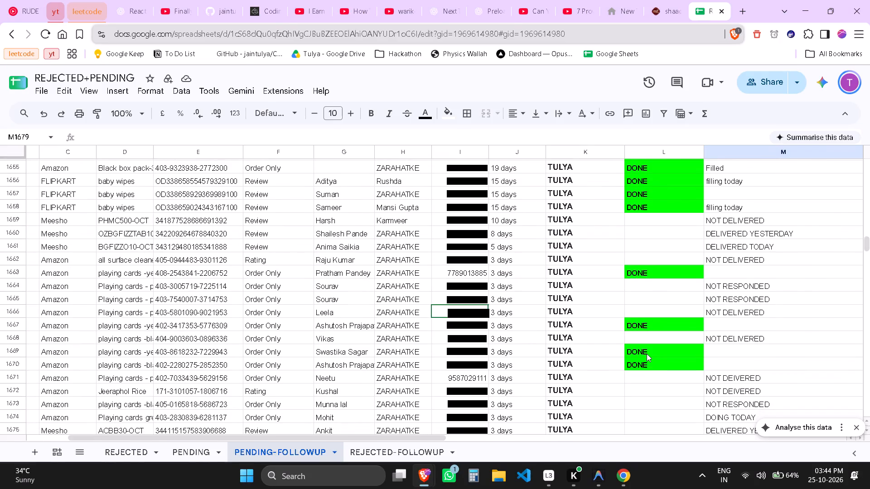
scroll(647, 354, down, 1)
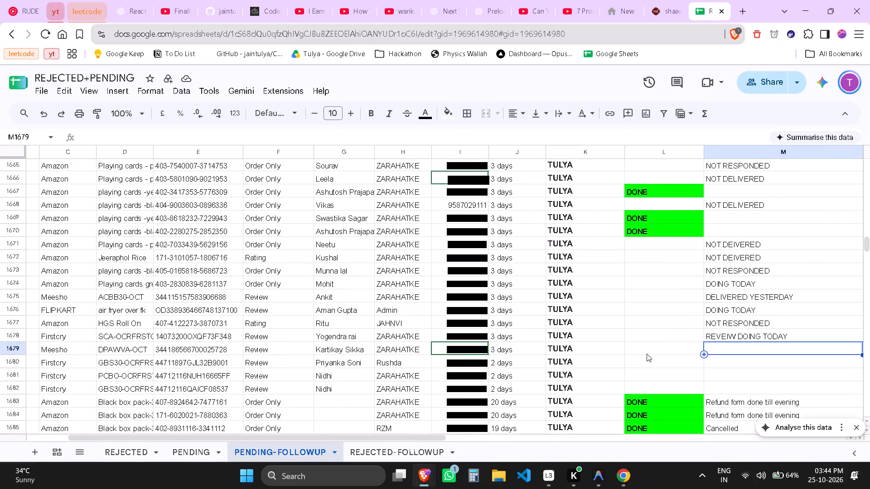
scroll(647, 354, down, 1)
scroll(647, 354, right, 1)
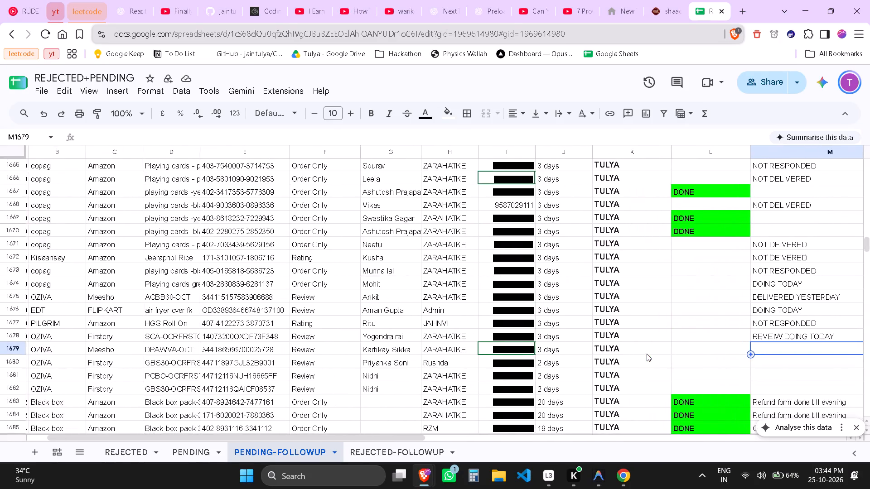
scroll(647, 354, right, 1)
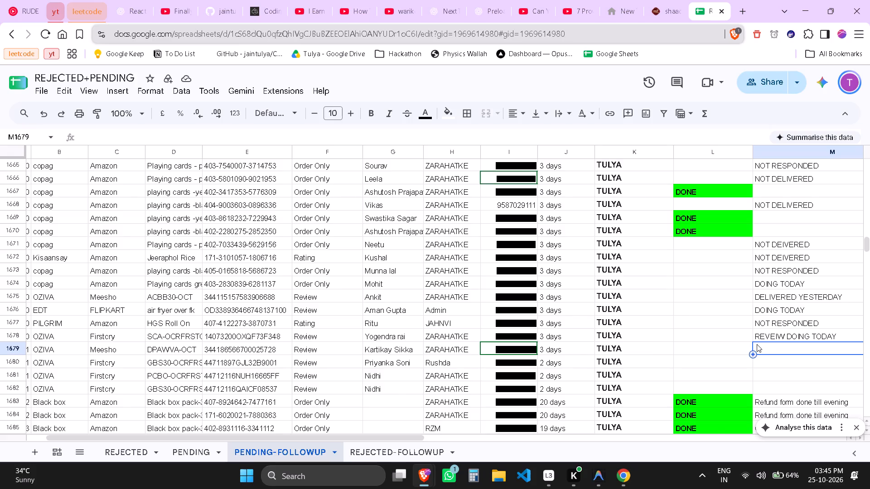
text(NOT R)
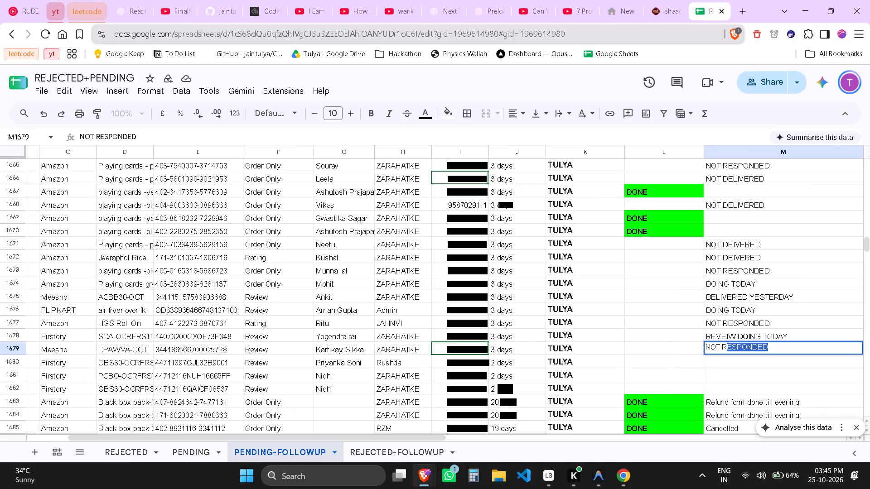
key(space)
key(BackSpace)
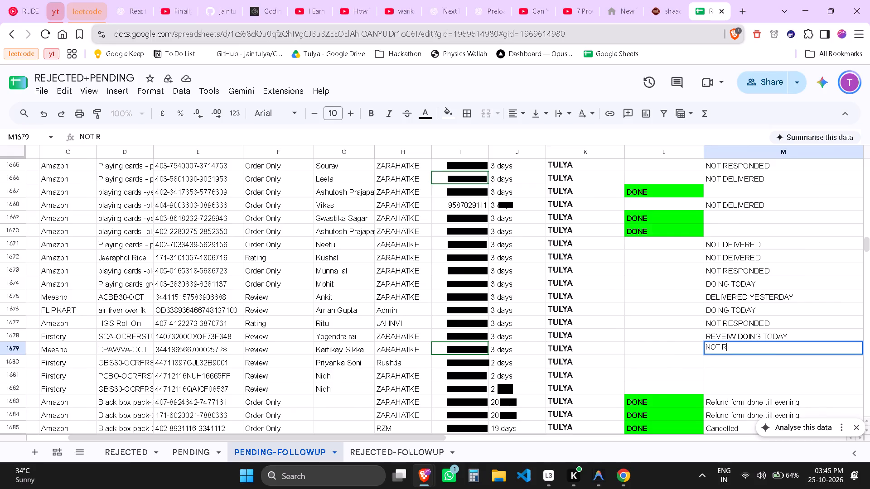
text(ES)
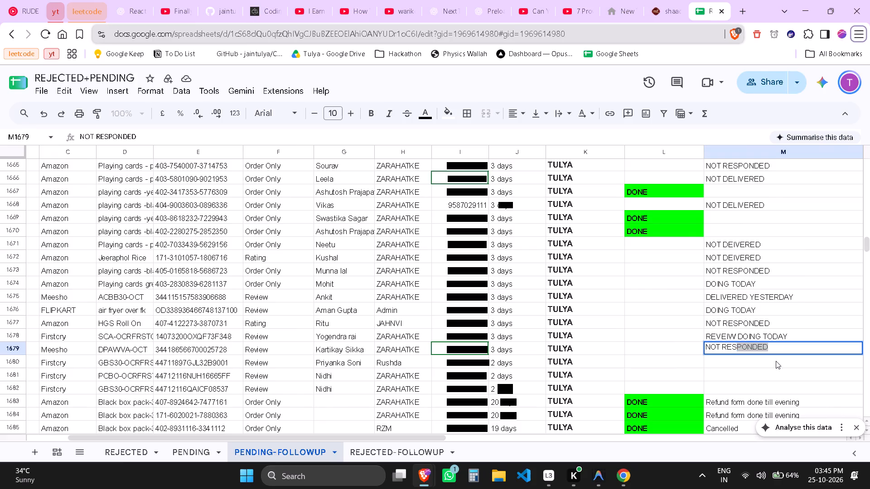
click(746, 355)
Copy the DELIVERED YESTERDAY remark from M1675 into M1680 for the OZIVA Firstcry order.
click(738, 362)
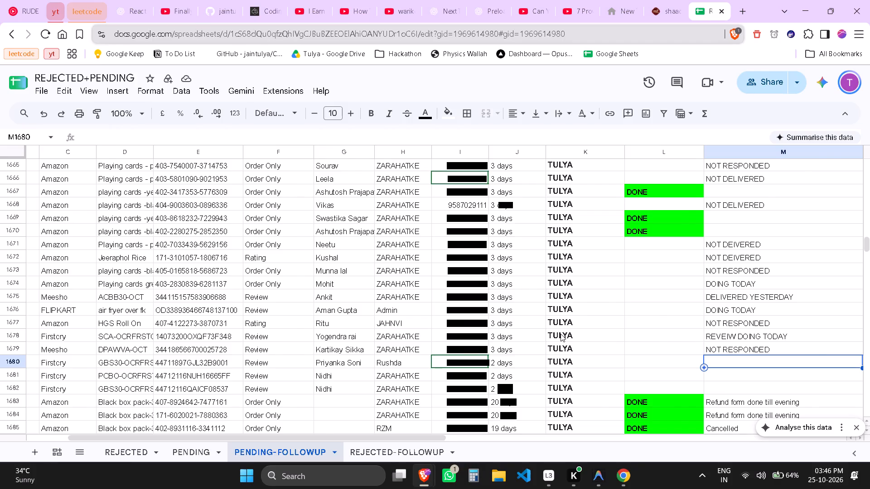
scroll(561, 334, right, 1)
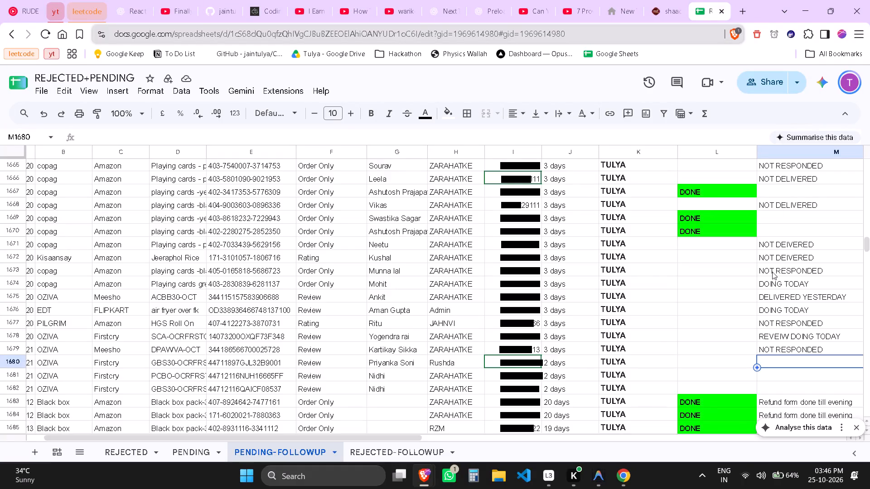
click(788, 296)
key(ctrl+c)
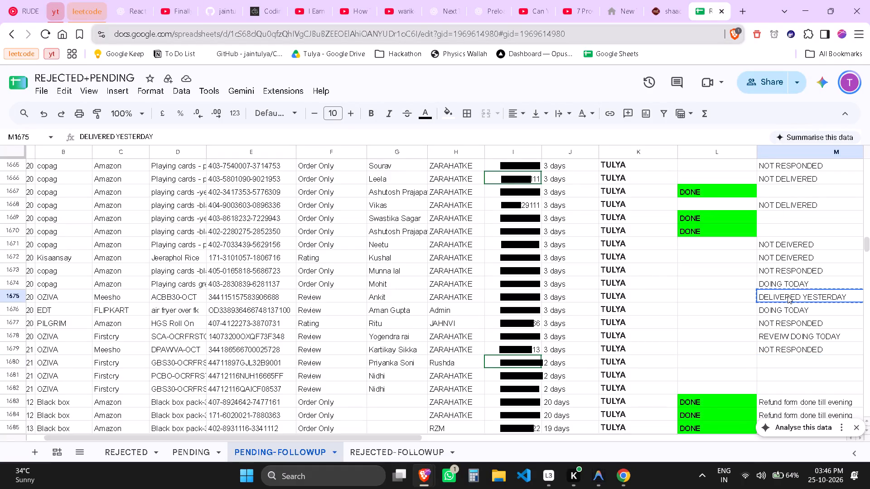
click(774, 362)
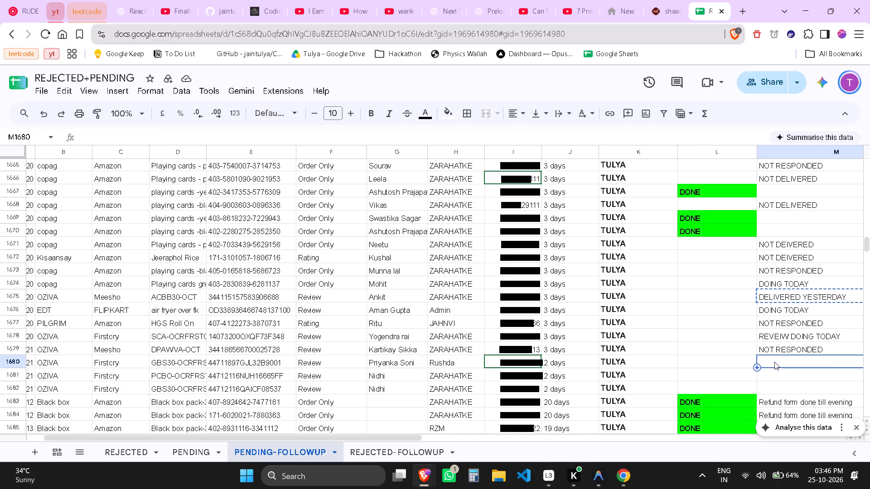
key(ctrl+v)
Enter the remark SWITCHOFF in M1681 for the OZIVA Firstcry PCBO order.
click(704, 374)
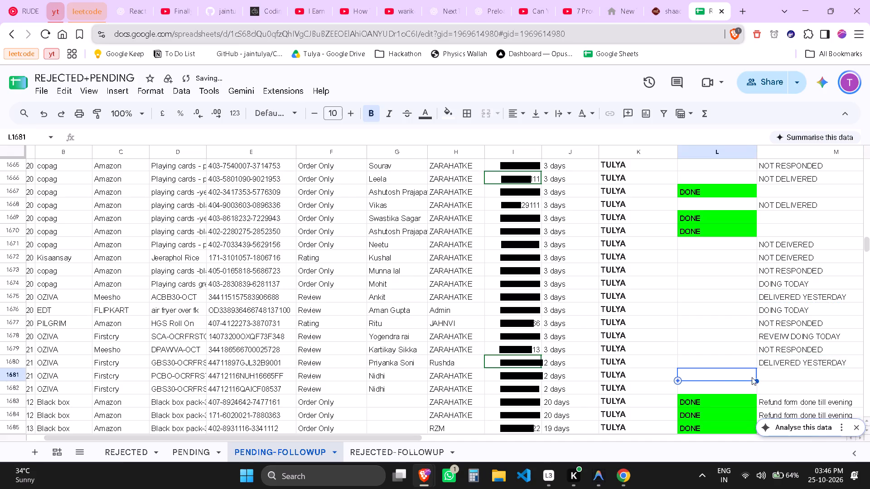
click(774, 374)
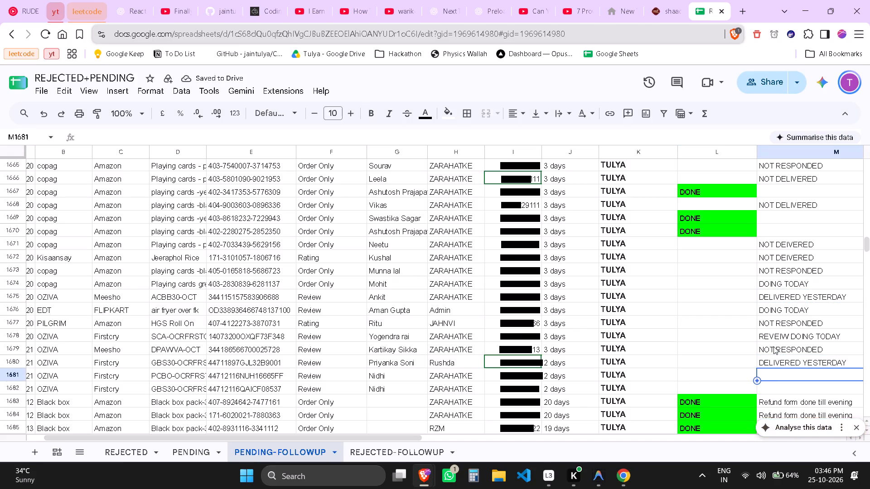
text(SWO)
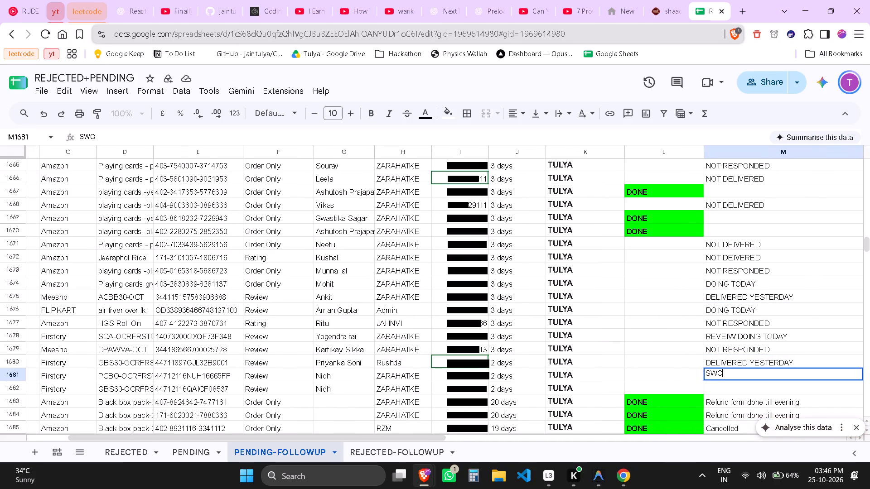
key(BackSpace)
text(ITCHOFF)
key(Down)
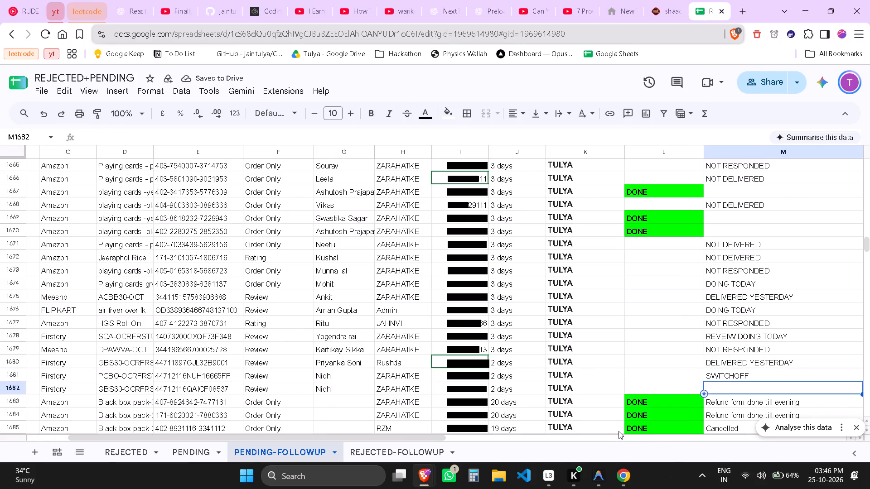
Check the contact numbers of the last two OZIVA Firstcry orders and copy the SWITCHOFF remark from M1681 into M1682.
click(468, 371)
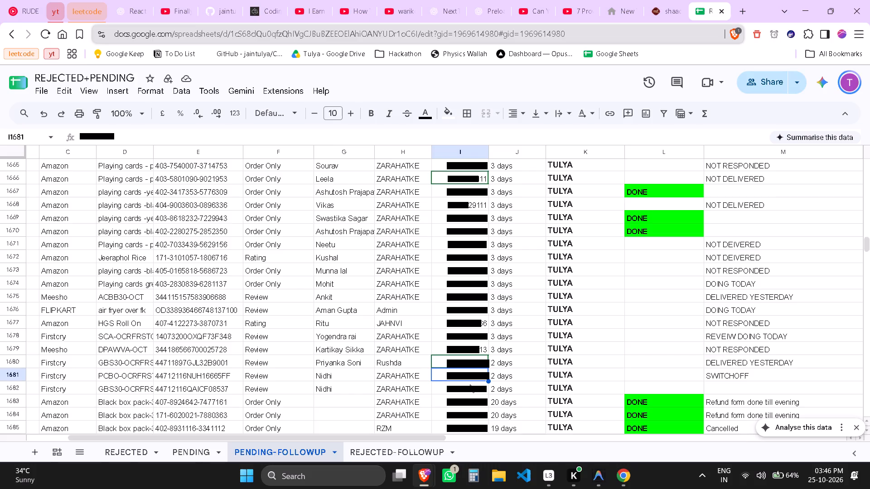
click(470, 384)
scroll(539, 336, down, 1)
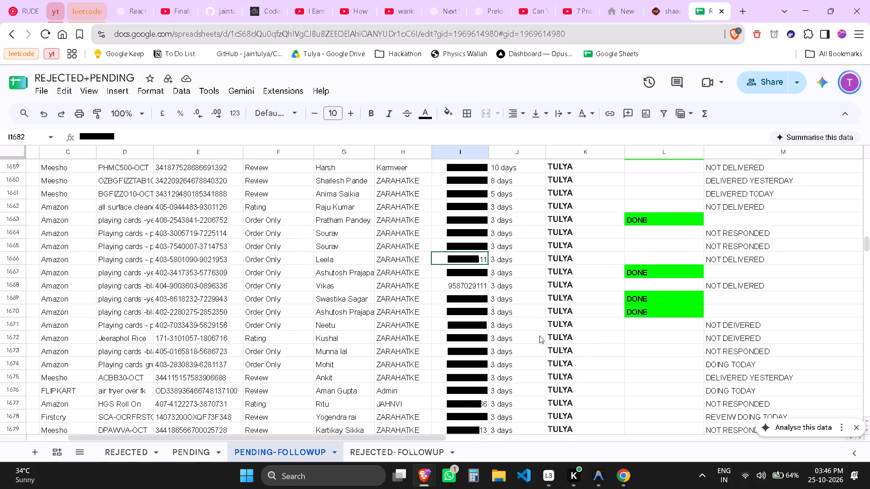
scroll(539, 336, down, 2)
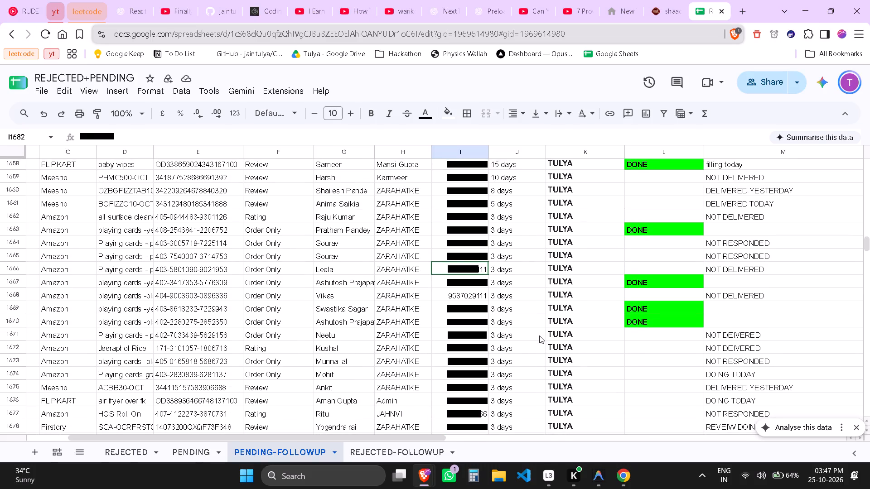
scroll(539, 336, down, 2)
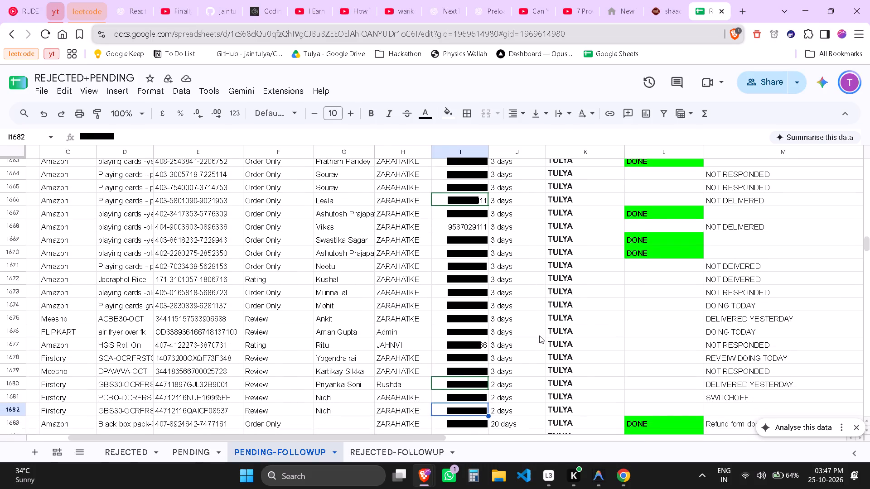
scroll(539, 336, down, 1)
click(715, 288)
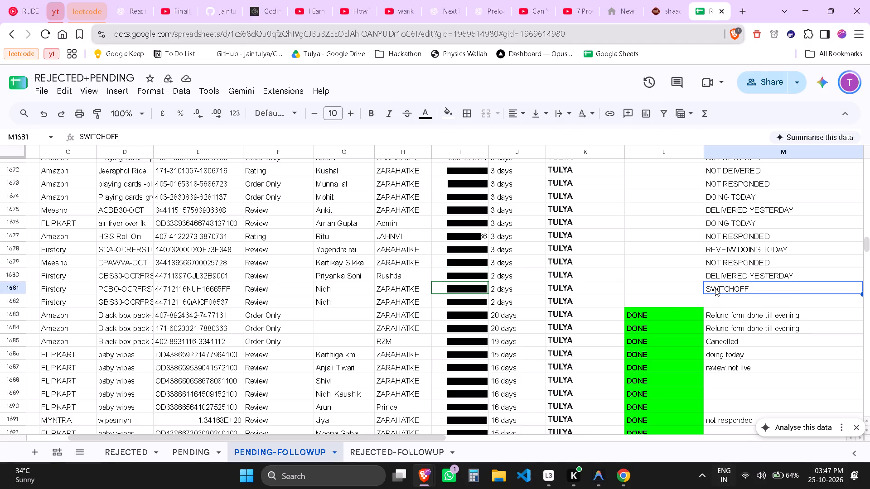
key(alt+shift+Down)
click(715, 288)
key(ctrl+c)
key(Down)
key(ctrl+v)
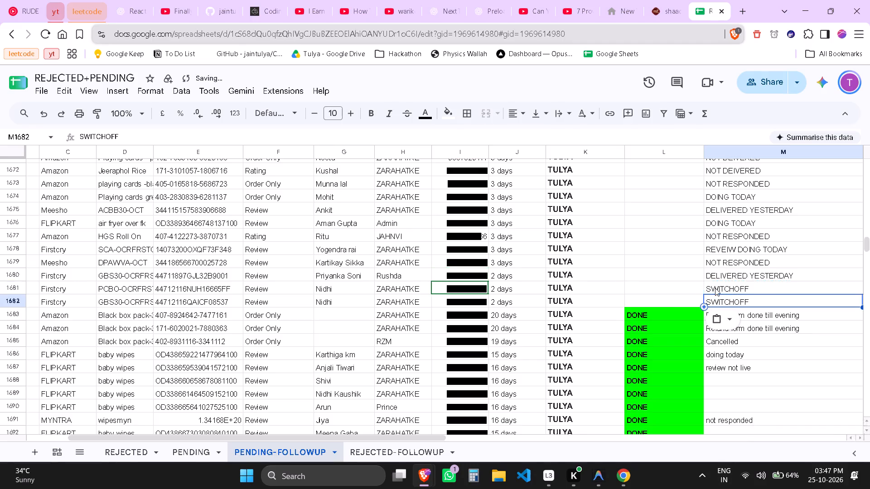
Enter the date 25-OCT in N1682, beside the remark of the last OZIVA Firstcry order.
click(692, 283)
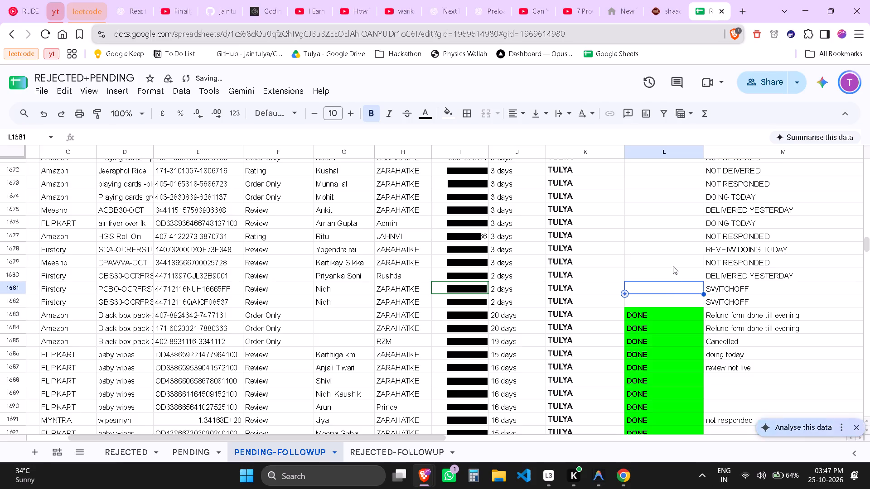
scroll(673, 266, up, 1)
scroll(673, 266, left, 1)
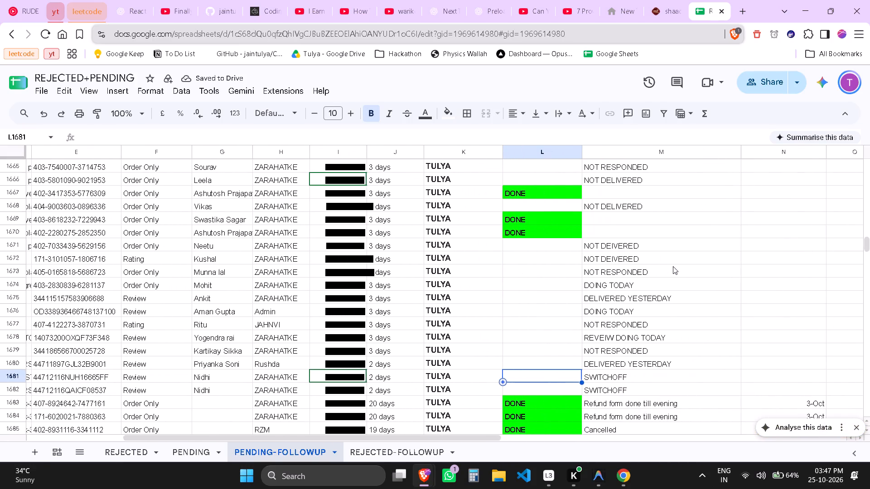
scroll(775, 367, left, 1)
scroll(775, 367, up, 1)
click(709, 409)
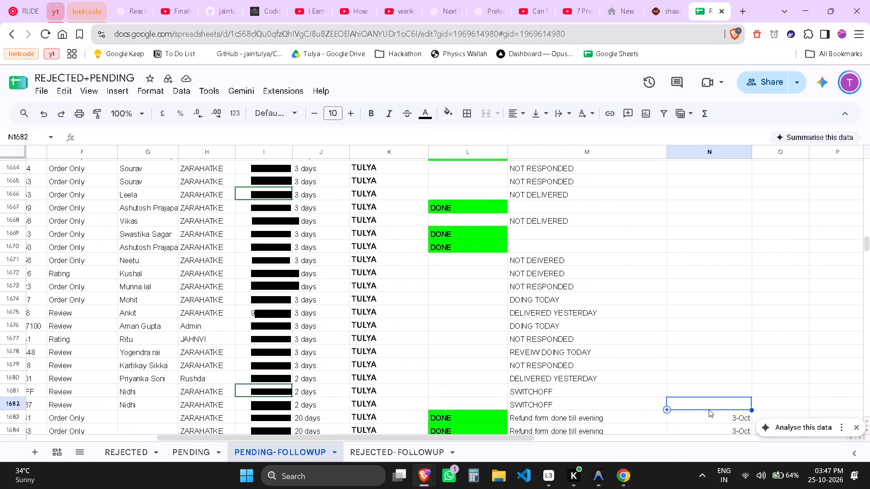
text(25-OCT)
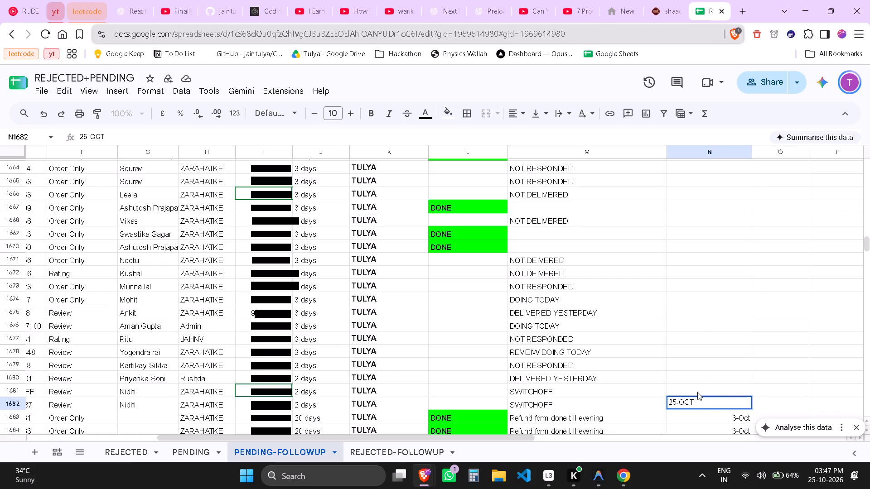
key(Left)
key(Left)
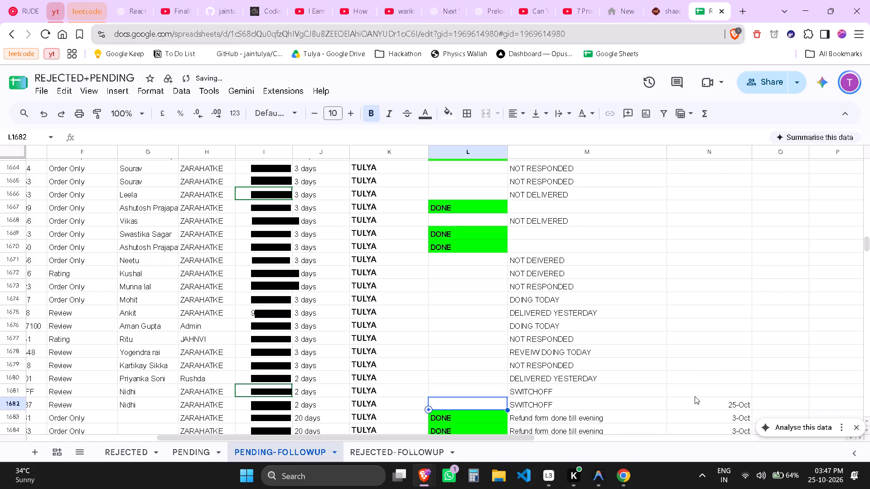
Replace the date in N1682, beside the last OZIVA Firstcry order's SWITCHOFF remark, with 24-OCT.
key(Right)
key(Right)
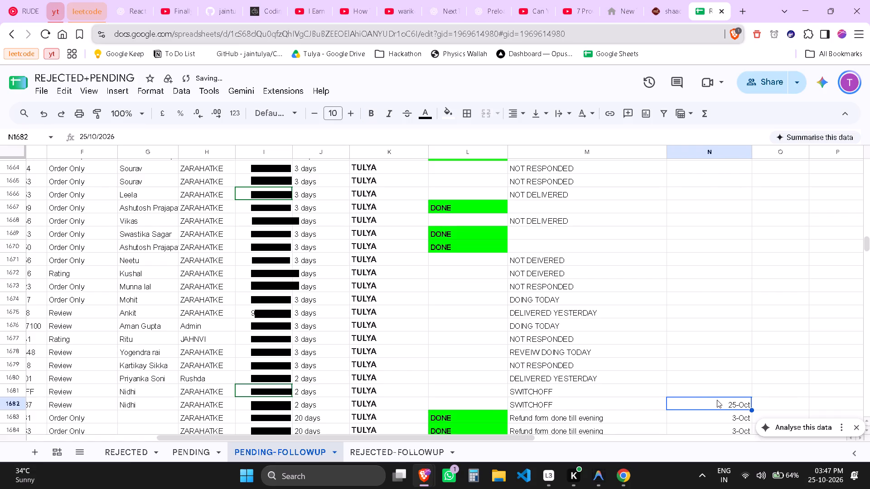
click(717, 400)
click(736, 403)
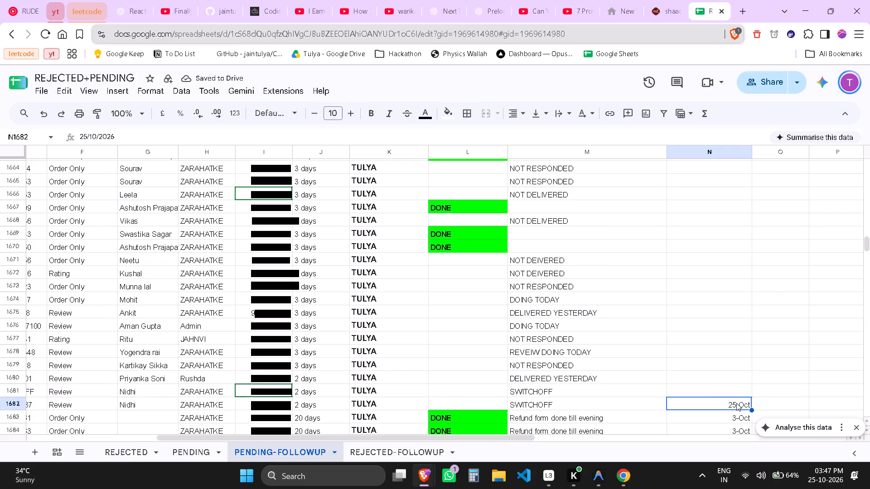
key(Left)
key(Right)
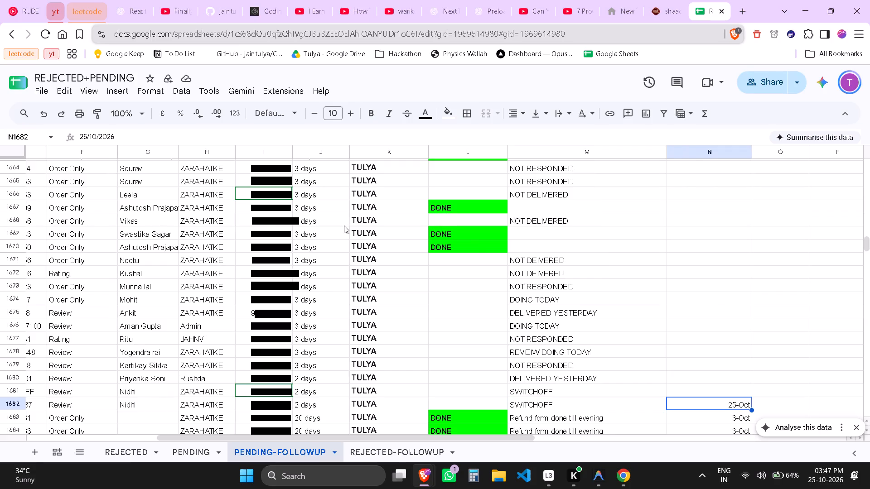
key(BackSpace)
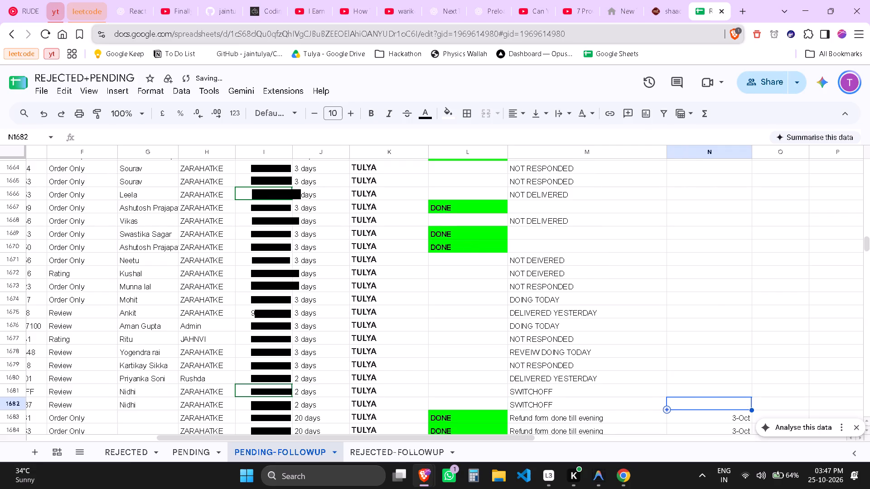
text(24-OCT)
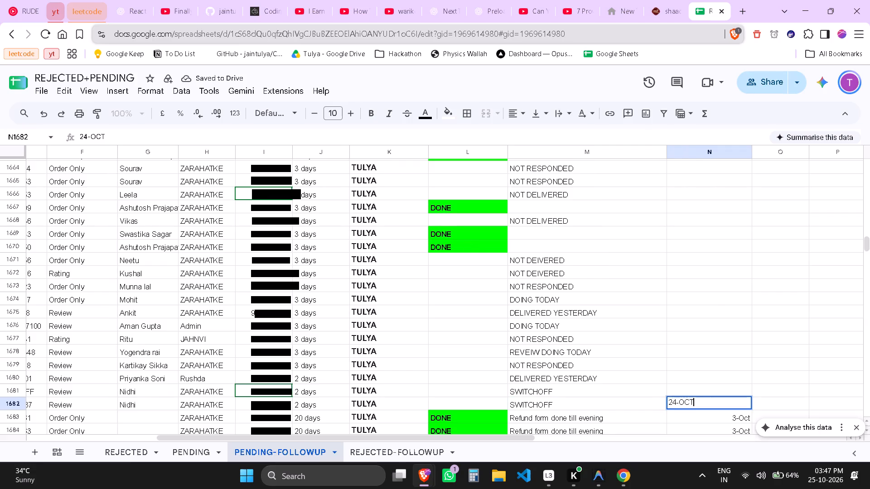
key(ctrl+c)
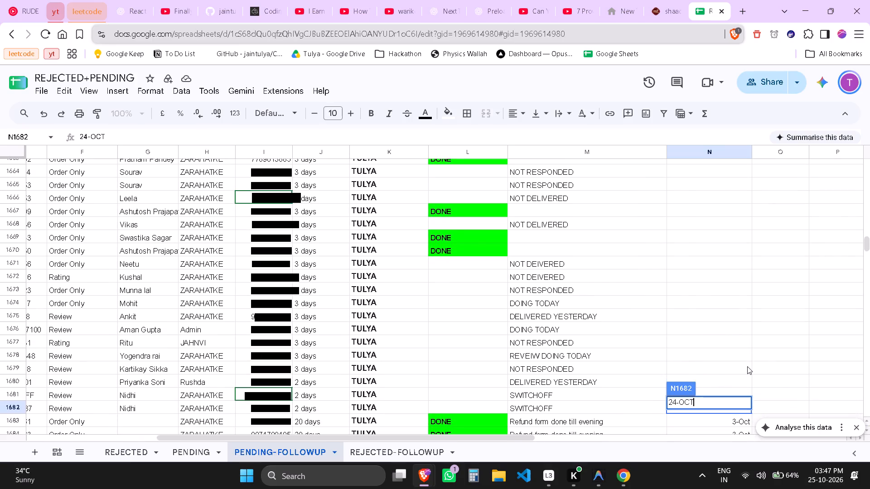
click(717, 350)
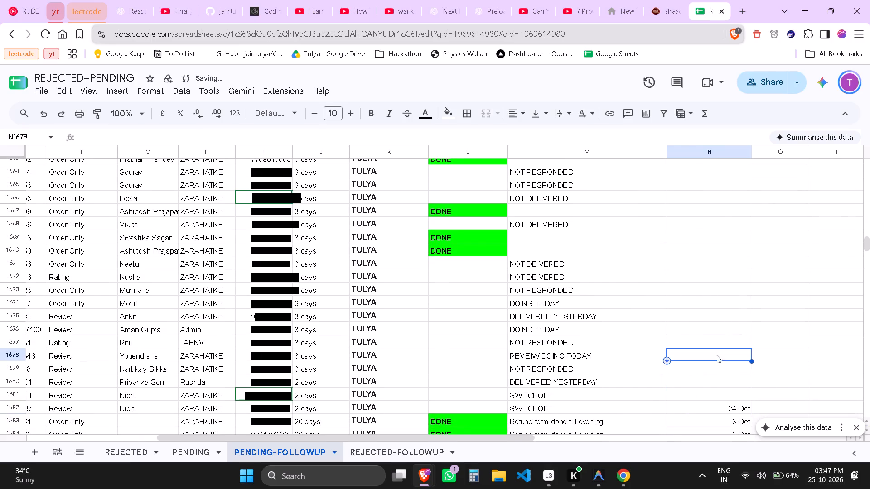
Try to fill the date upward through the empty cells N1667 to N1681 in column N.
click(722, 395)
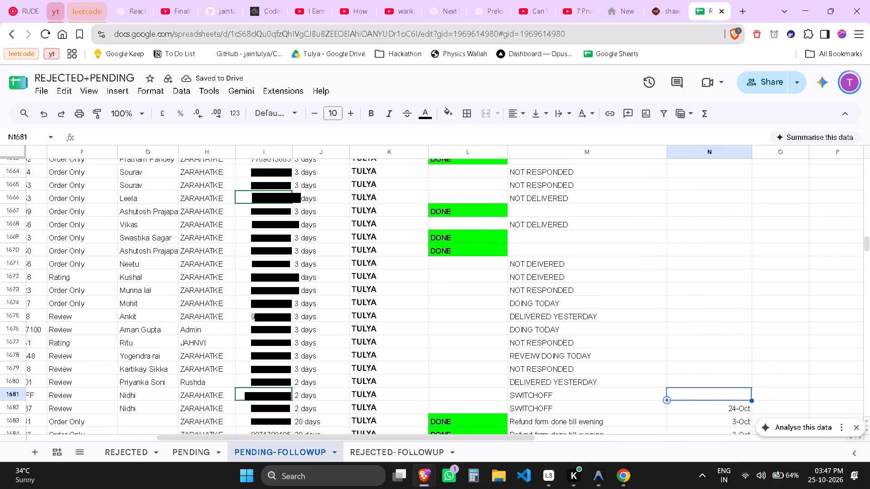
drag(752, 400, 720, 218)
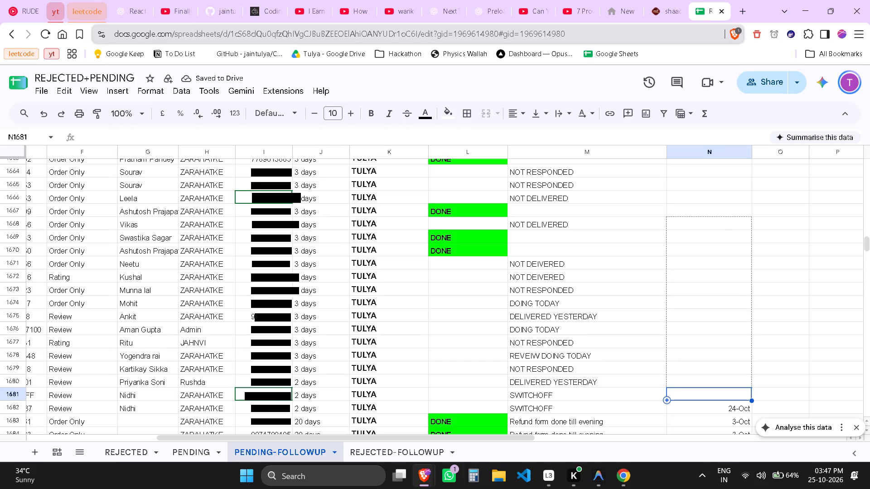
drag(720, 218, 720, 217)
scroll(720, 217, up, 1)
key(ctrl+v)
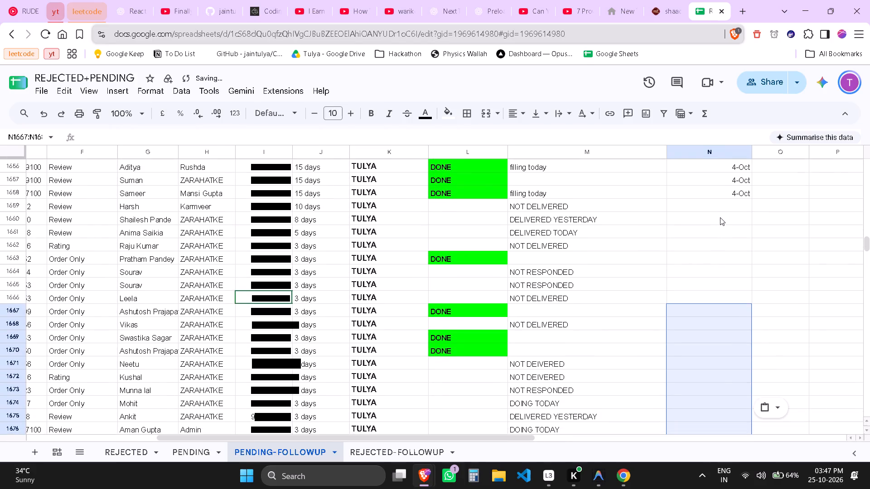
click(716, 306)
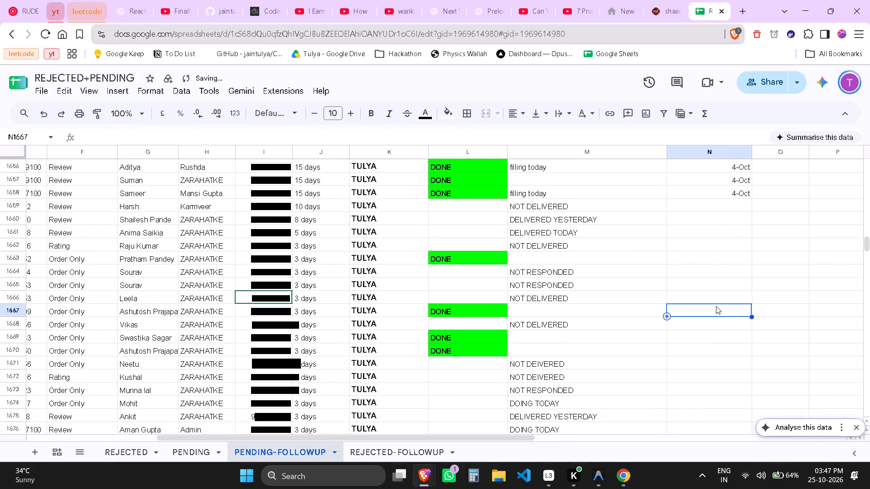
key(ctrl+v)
Copy the date from N1682 into the range N1659:N1681 so that TULYA's remarks there are dated 24-Oct.
scroll(706, 332, down, 1)
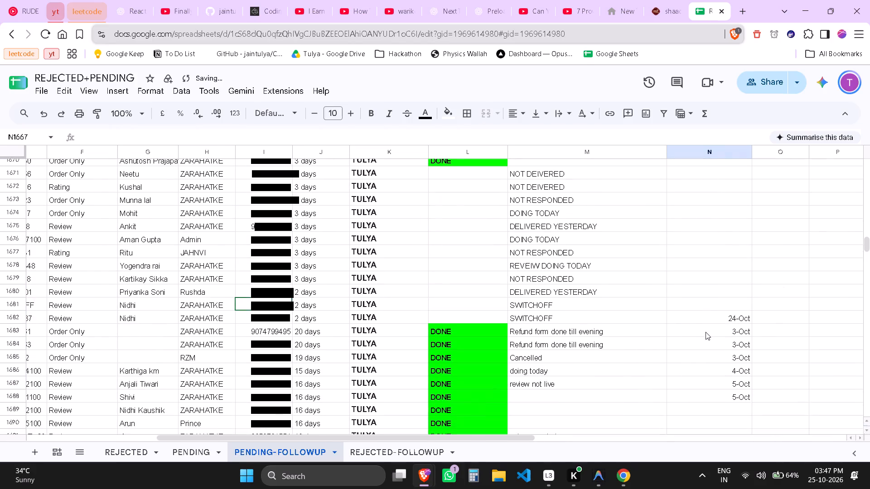
scroll(706, 332, down, 1)
click(709, 326)
key(ctrl+c)
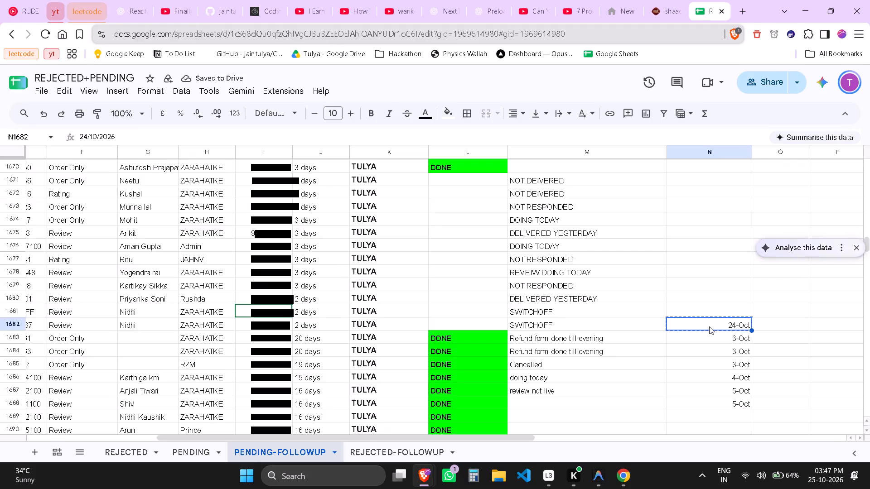
click(715, 307)
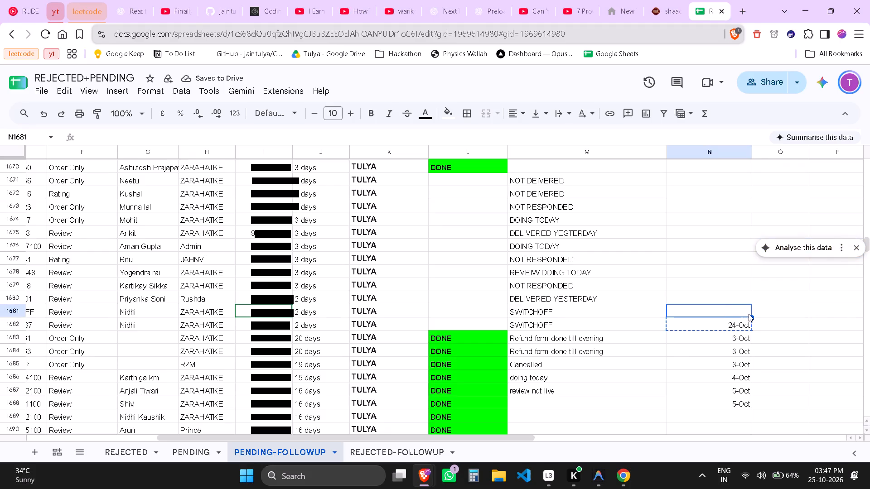
drag(750, 316, 701, 148)
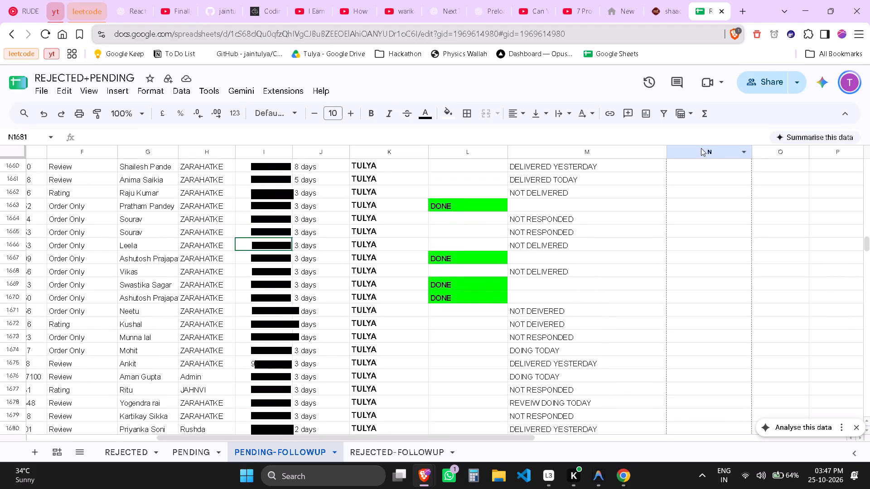
drag(701, 148, 709, 235)
key(ctrl+v)
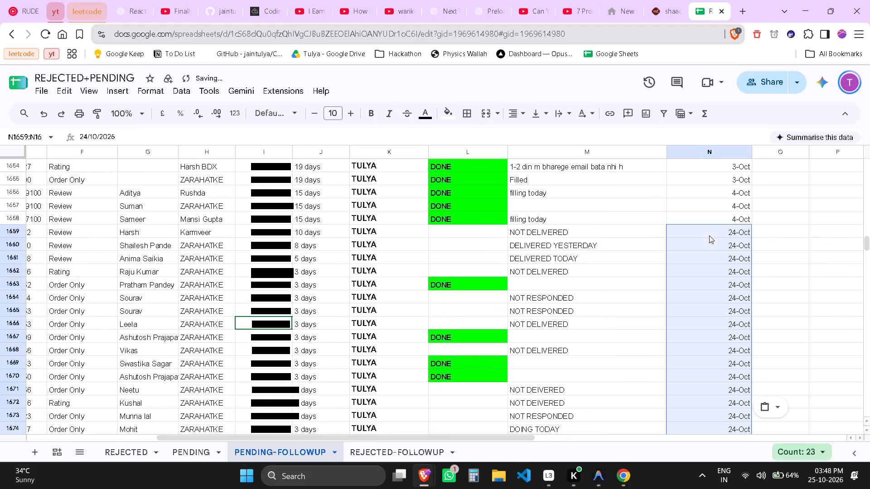
click(697, 268)
Review the rest of TULYA's rows down to the end of the data, examining their DONE statuses, remarks and dates.
scroll(697, 268, down, 7)
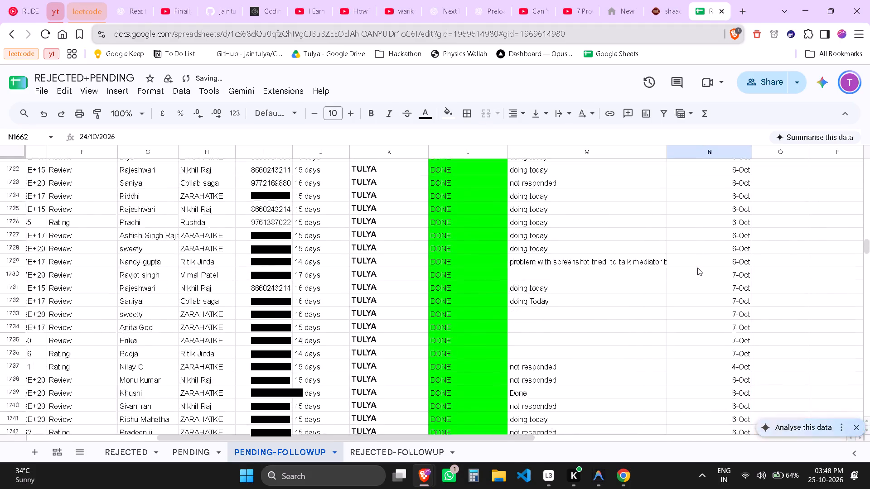
scroll(697, 268, down, 3)
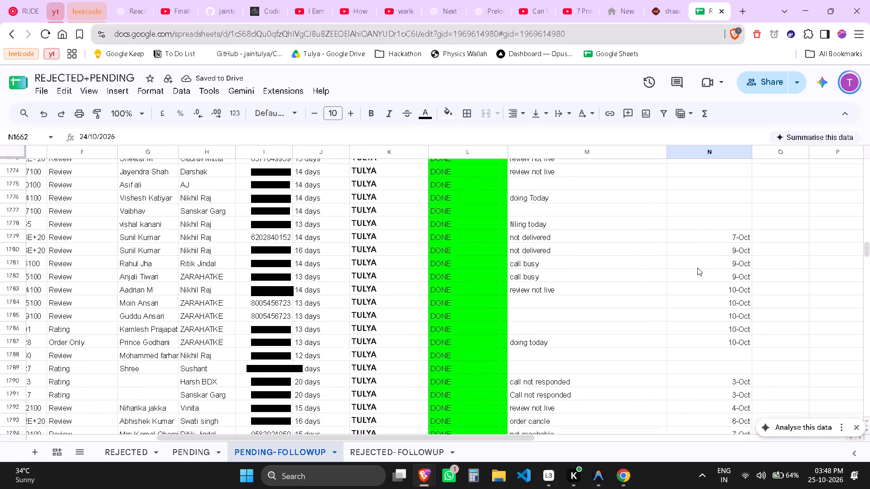
scroll(697, 268, down, 3)
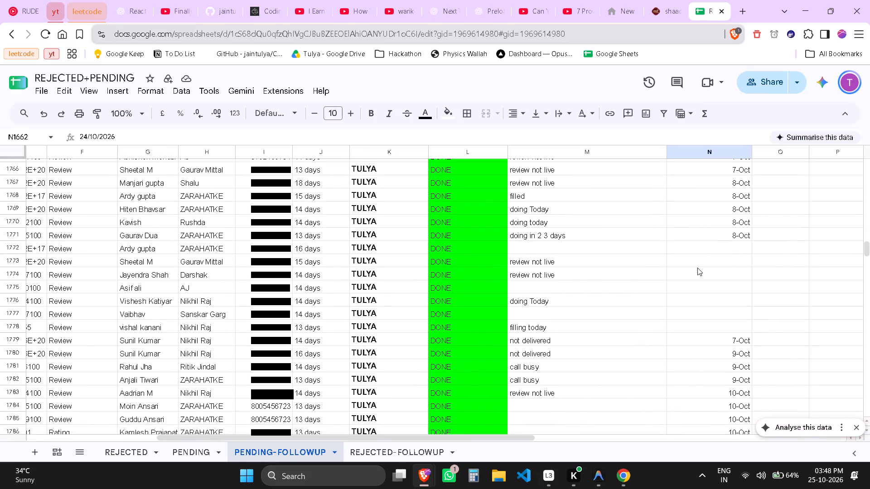
scroll(697, 268, down, 2)
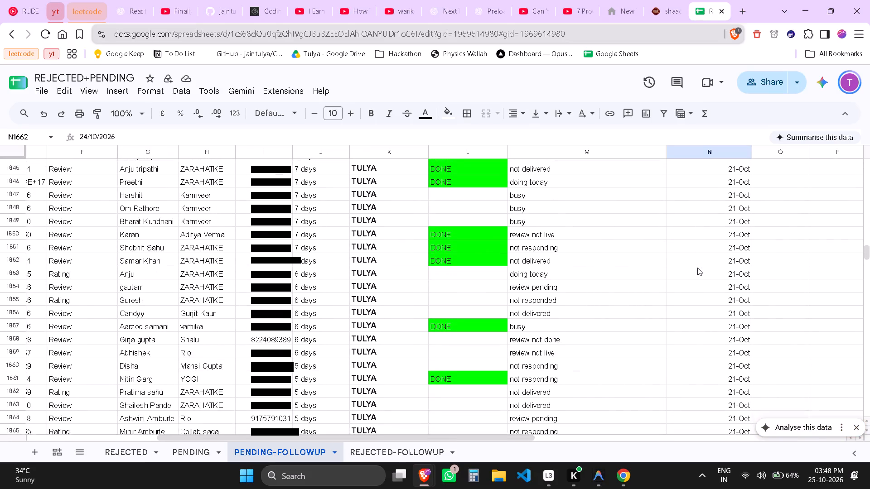
scroll(697, 268, down, 1)
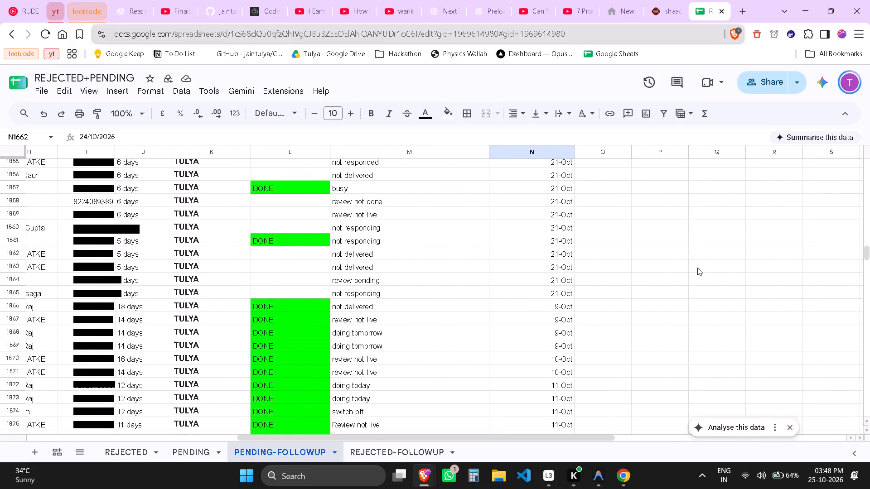
scroll(697, 268, down, 2)
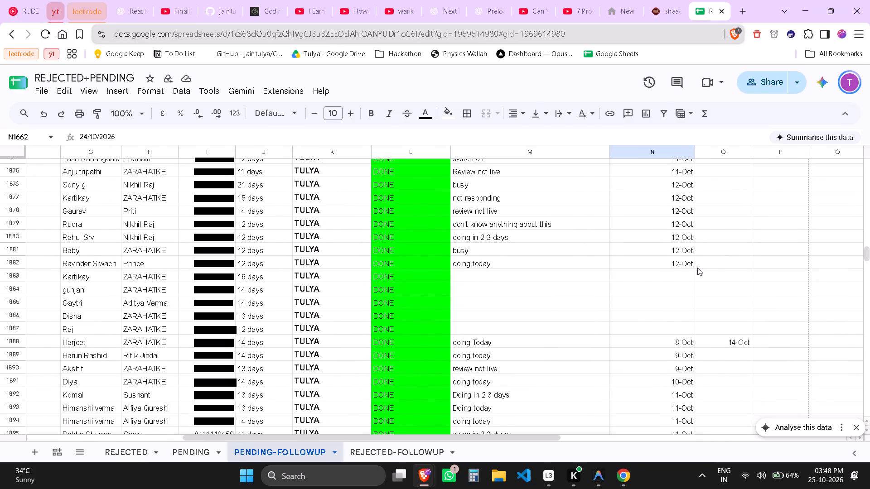
scroll(697, 268, up, 3)
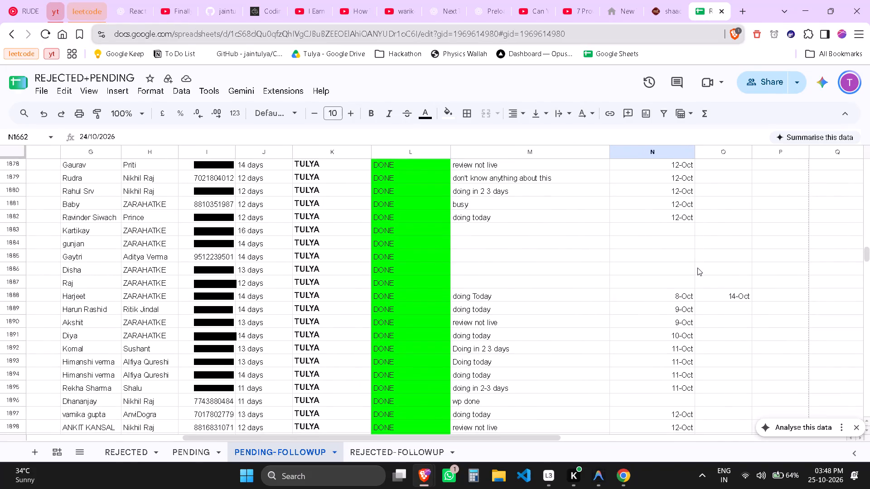
scroll(554, 273, up, 2)
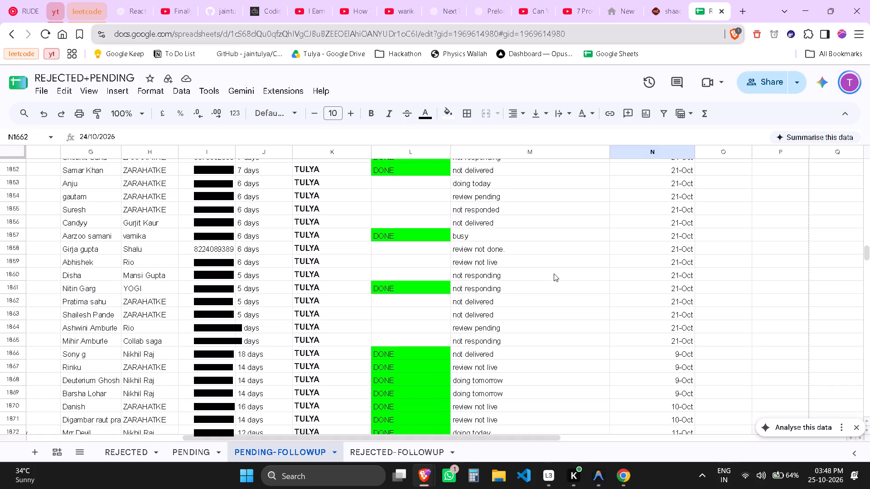
scroll(554, 273, up, 6)
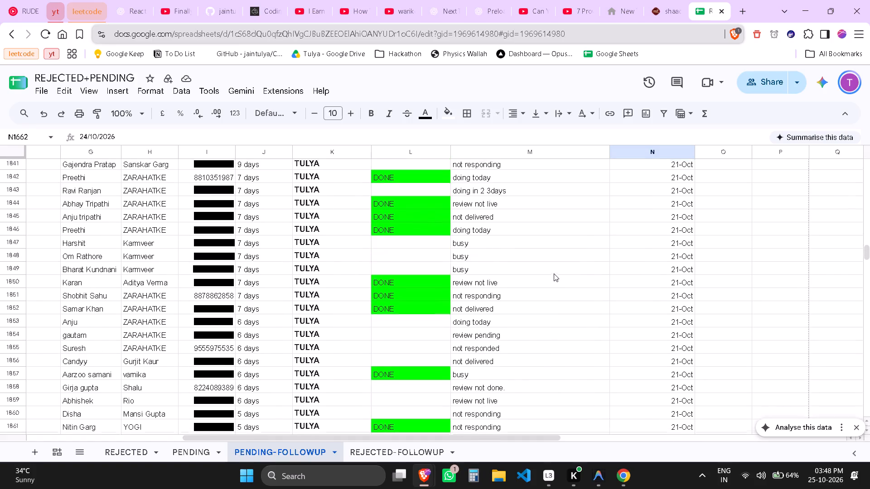
scroll(554, 273, up, 6)
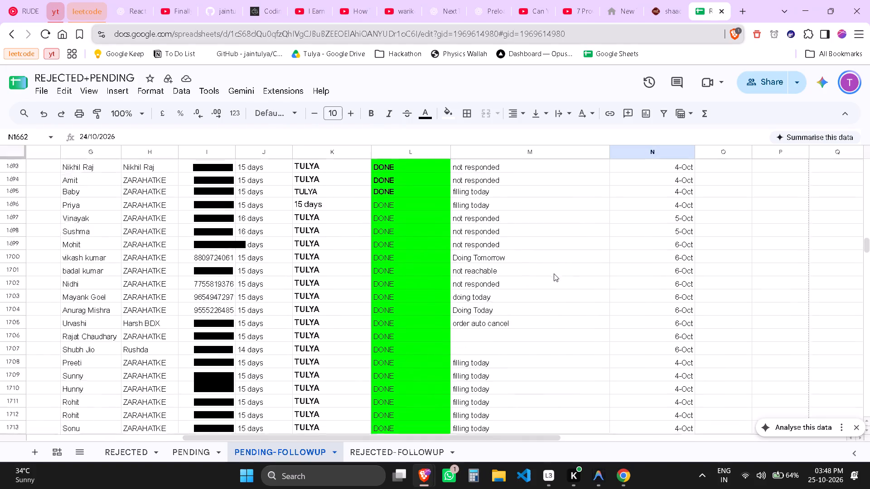
scroll(554, 273, up, 4)
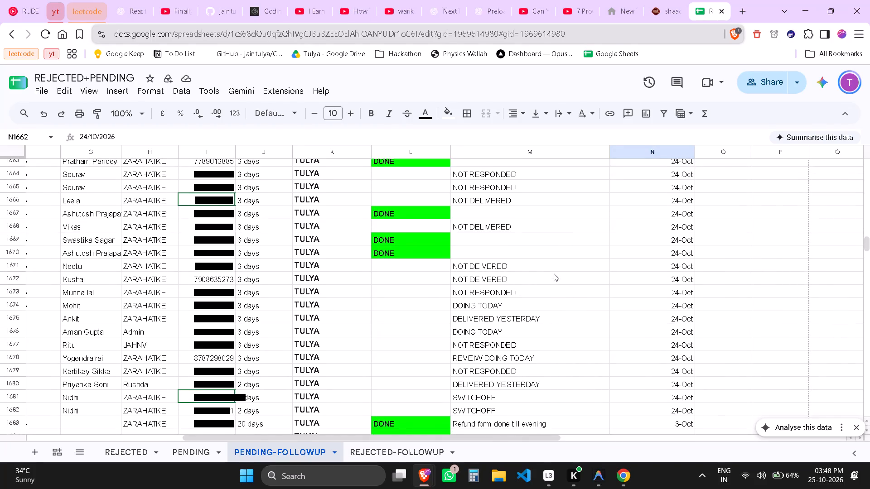
scroll(554, 273, down, 7)
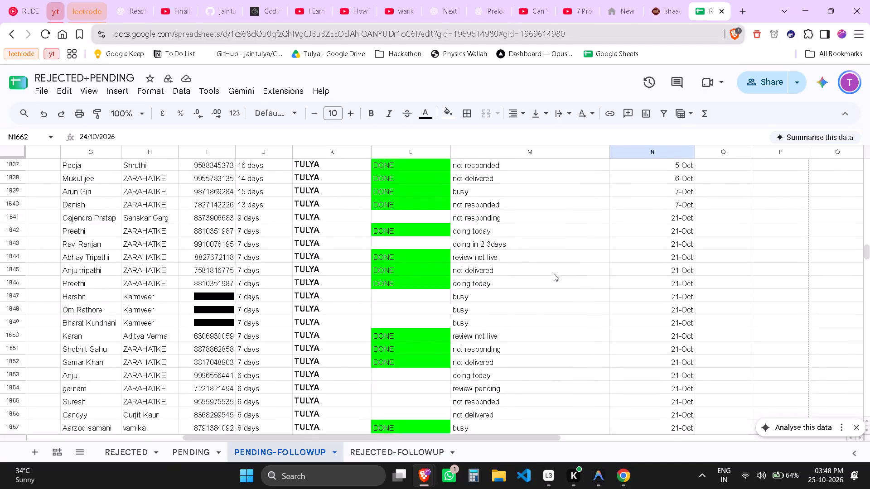
scroll(554, 273, down, 9)
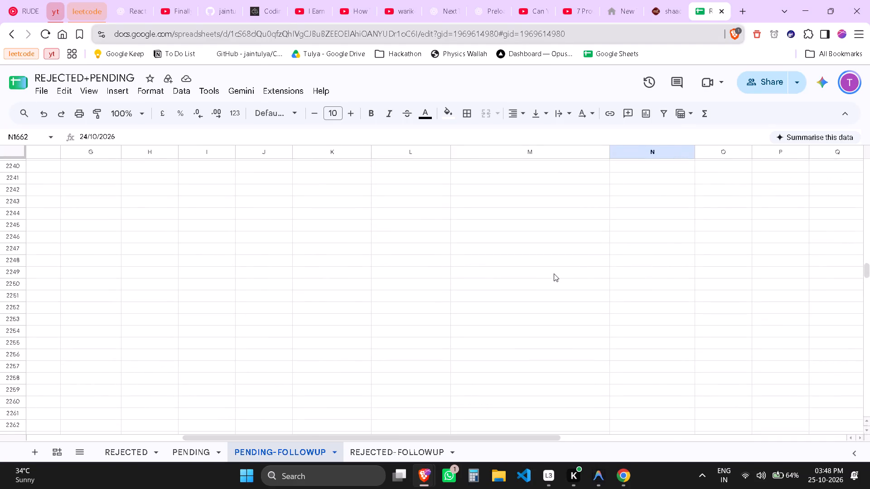
scroll(554, 273, up, 4)
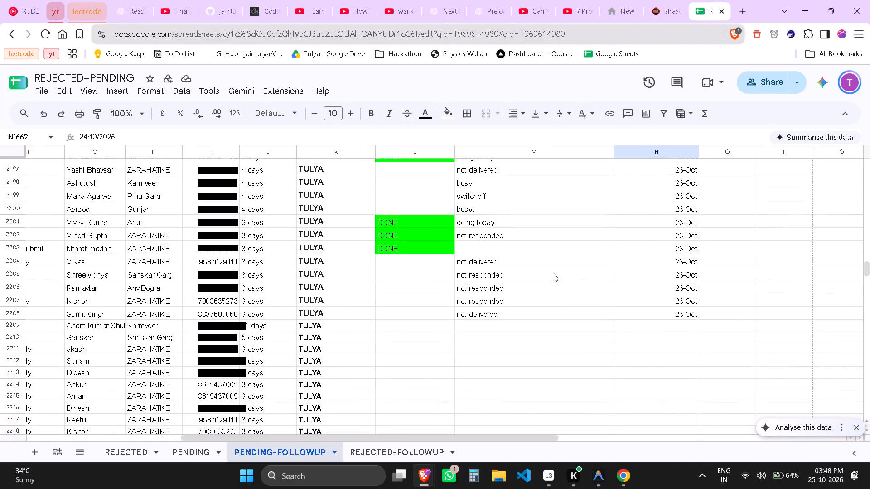
scroll(554, 273, up, 1)
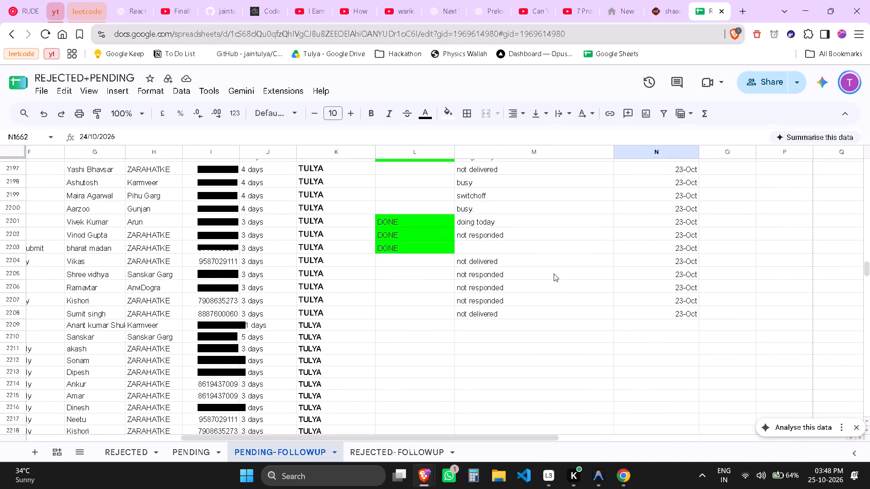
scroll(554, 273, up, 1)
scroll(383, 235, up, 1)
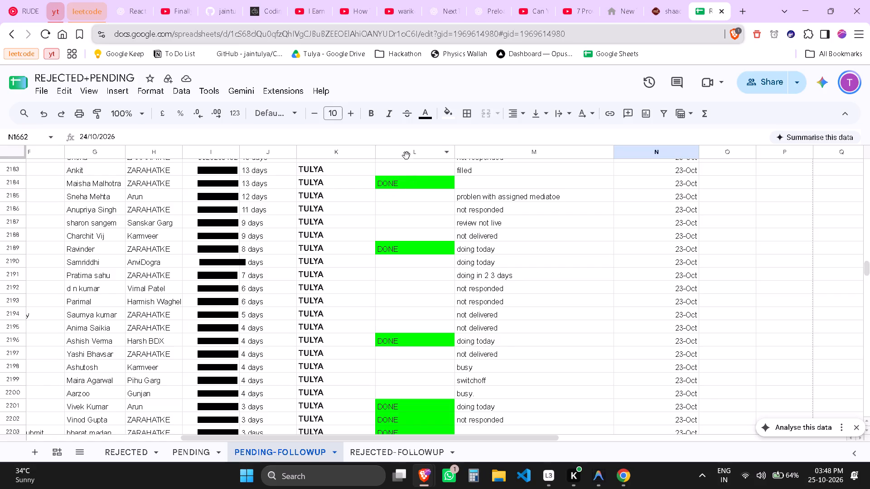
Sort the PENDING-FOLLOWUP sheet A to Z by the DONE status in column L.
click(448, 153)
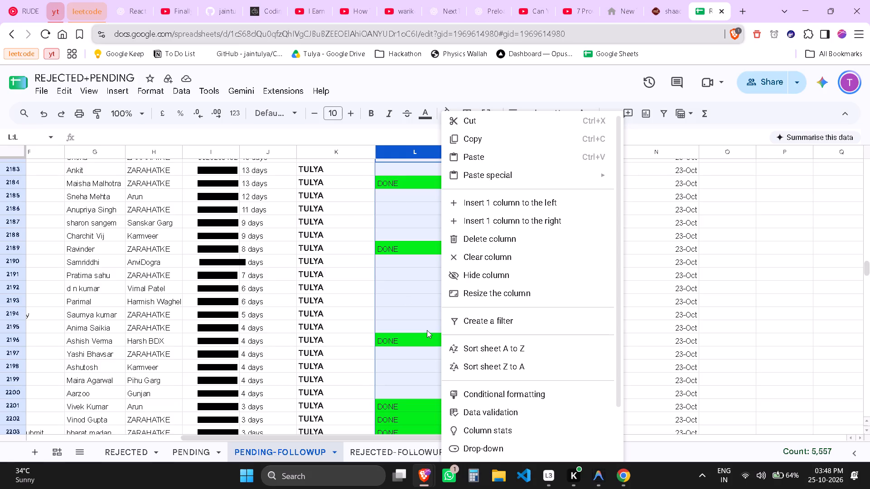
click(467, 345)
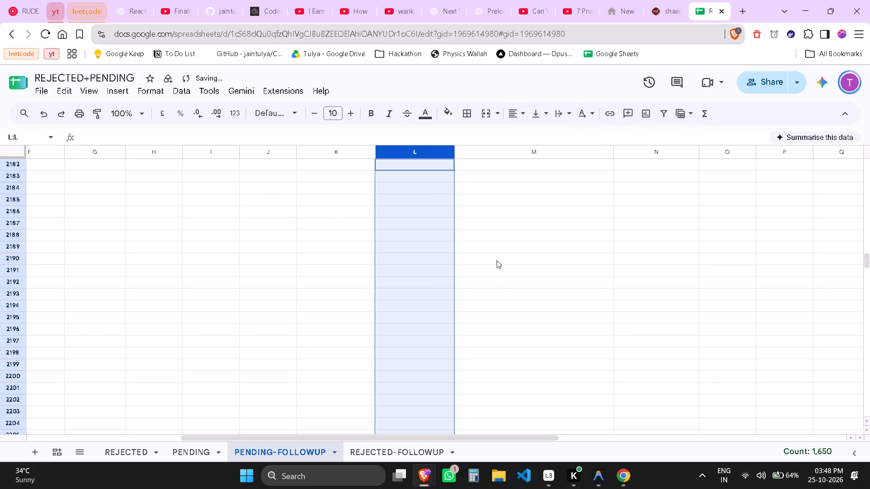
scroll(497, 260, up, 5)
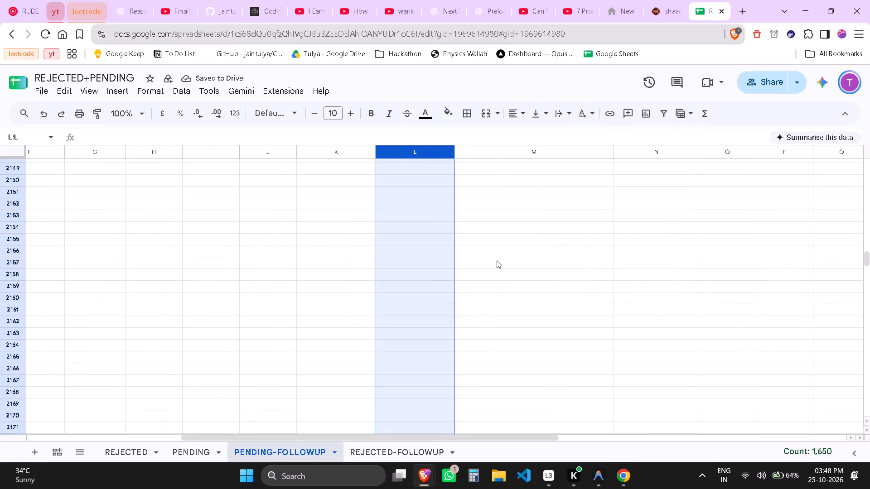
Undo the A to Z sort by the DONE status in column L of the PENDING-FOLLOWUP sheet.
key(ctrl+z)
Find where TULYA's recorded remarks end, select the empty remark cell M2209, and examine the order details of the rows from there.
scroll(659, 289, down, 1)
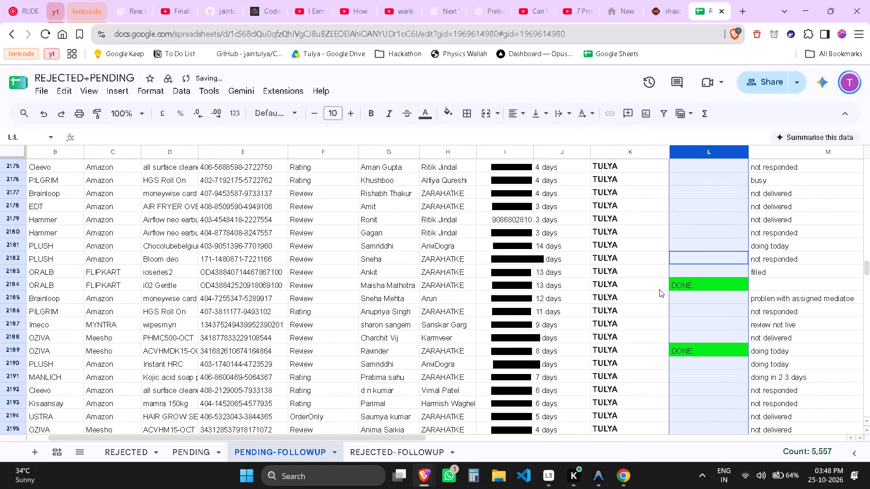
scroll(659, 289, down, 1)
scroll(659, 289, left, 3)
scroll(659, 289, down, 3)
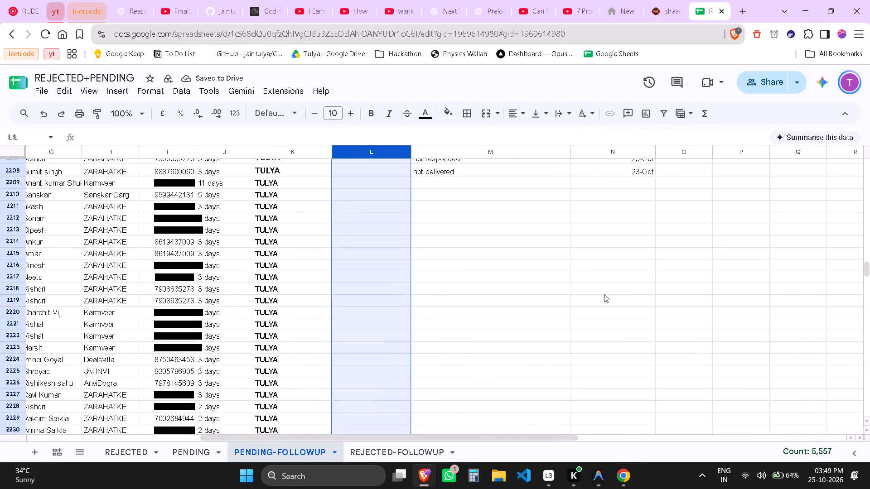
scroll(604, 294, down, 3)
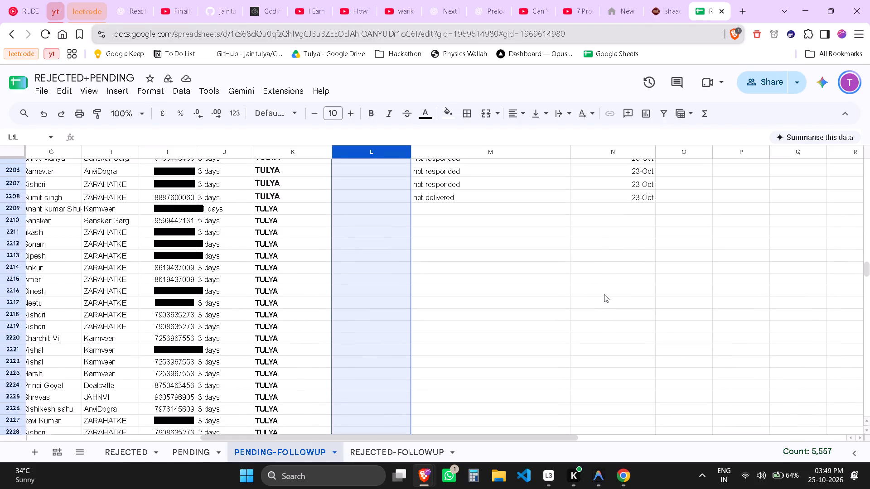
scroll(604, 294, down, 3)
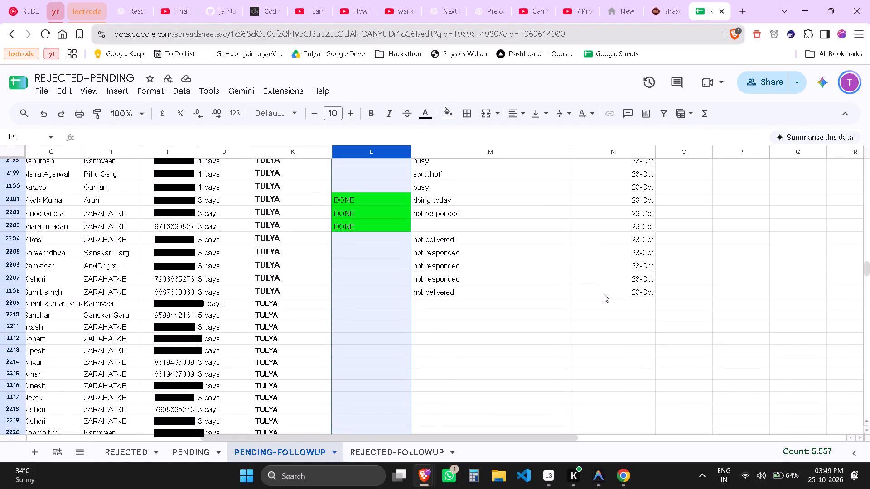
click(438, 304)
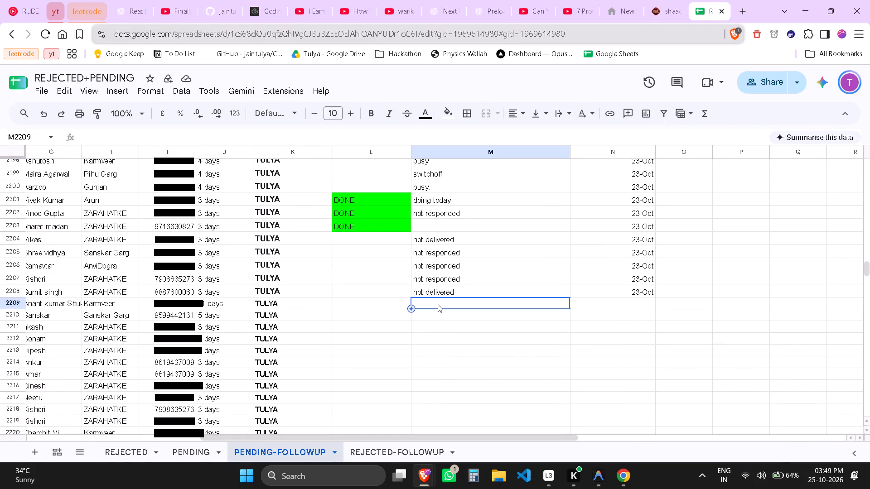
scroll(438, 304, down, 1)
scroll(438, 304, right, 1)
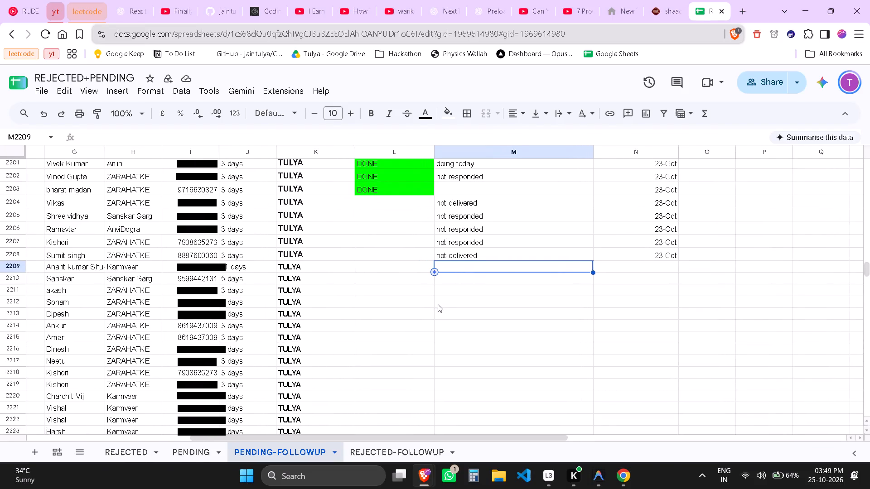
scroll(438, 304, right, 2)
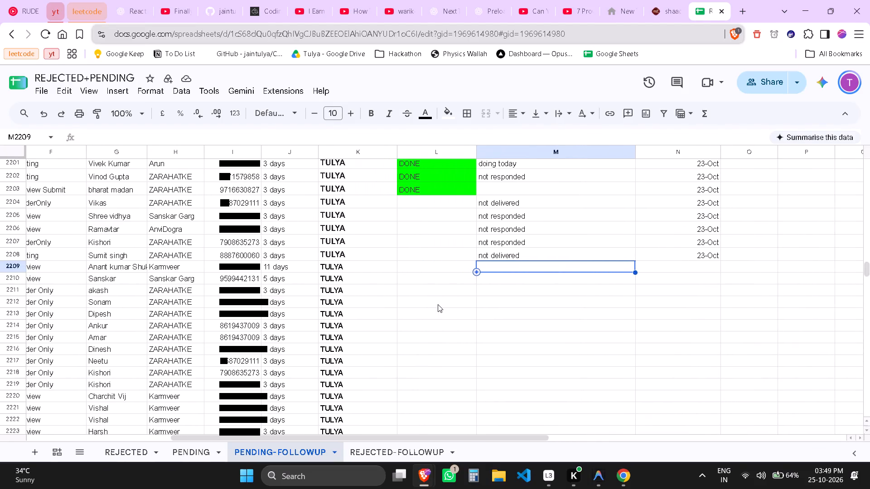
scroll(438, 304, right, 1)
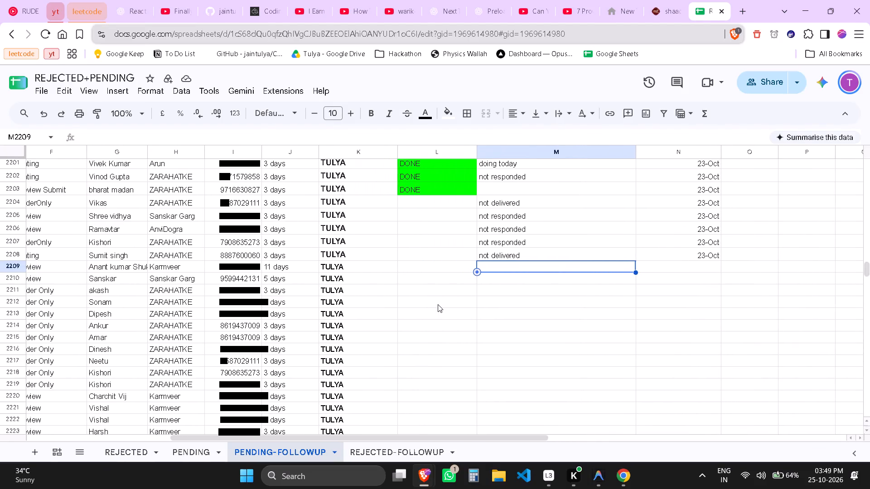
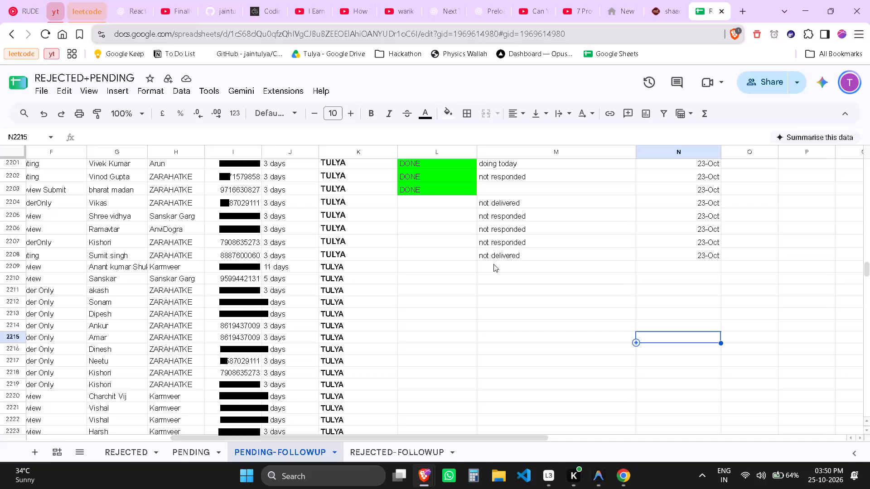
Examine TULYA's DONE statuses, remarks and dates in an overview of the PENDING-FOLLOWUP rows above the empty remark cell M2209.
click(493, 264)
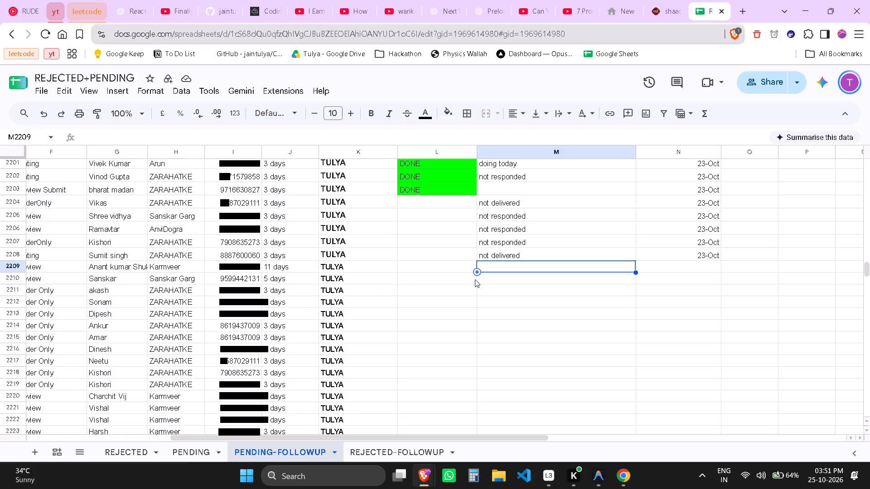
scroll(466, 331, up, 1)
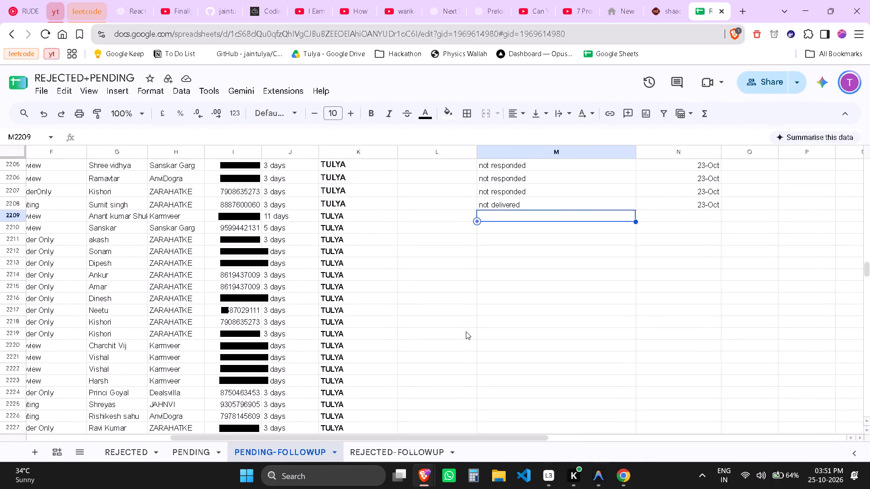
key(ctrl+shift+minus)
key(ctrl+shift+minus)
key(ctrl+shift+minus)
key(ctrl+shift+minus)
key(ctrl+shift+minus)
key(ctrl+shift+minus)
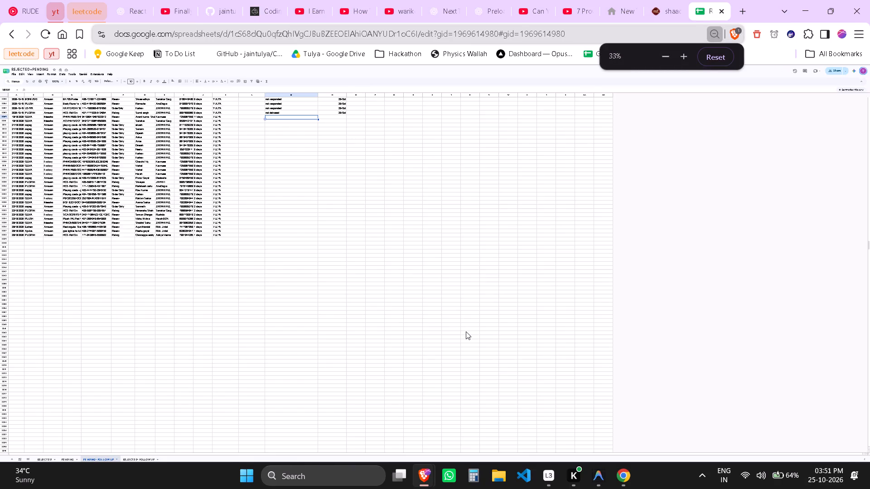
scroll(225, 319, right, 2)
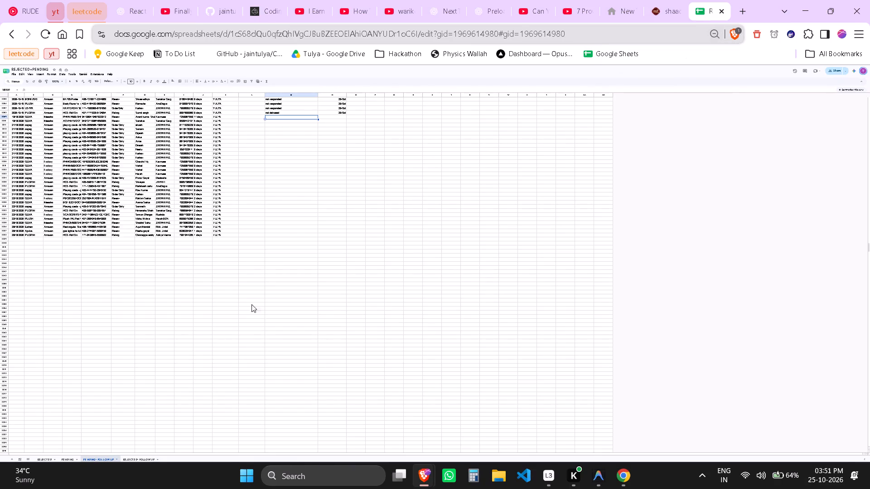
scroll(275, 302, up, 3)
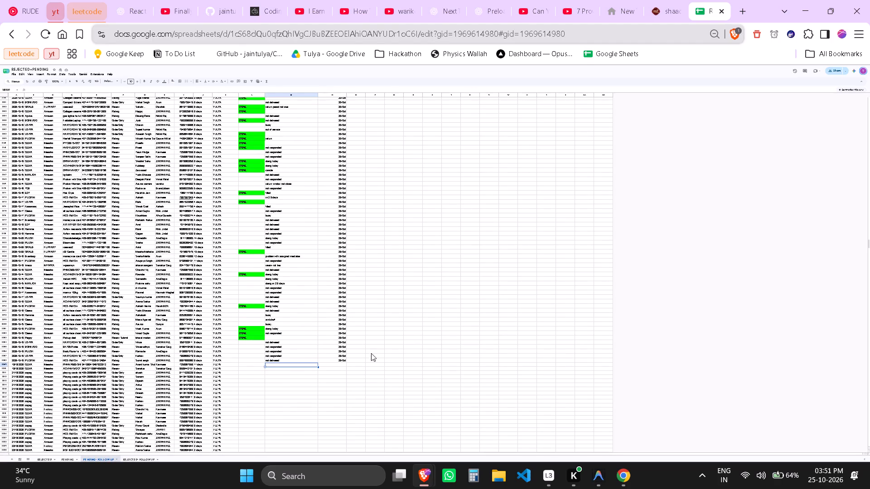
drag(360, 341, 331, 338)
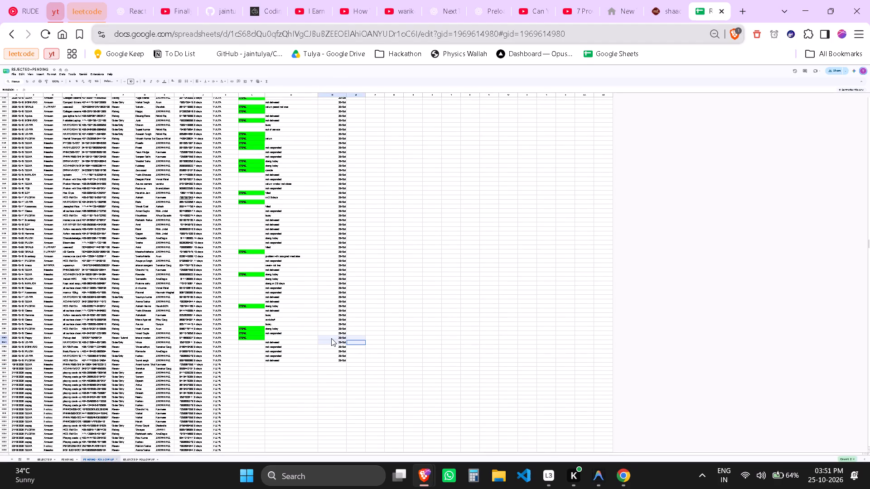
drag(331, 338, 353, 339)
click(383, 338)
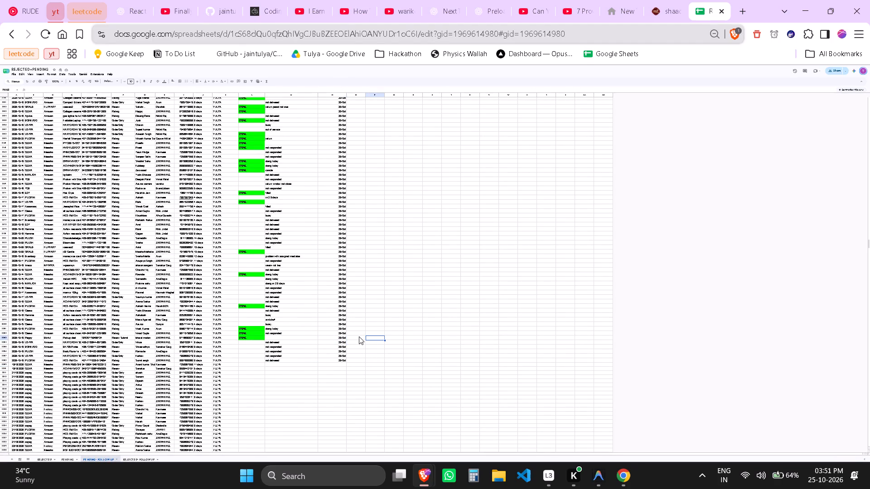
scroll(359, 336, up, 8)
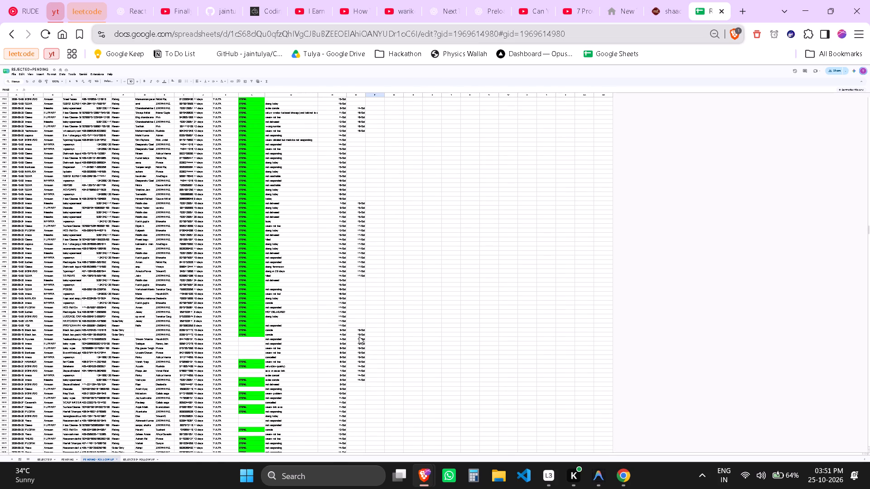
scroll(359, 336, down, 1)
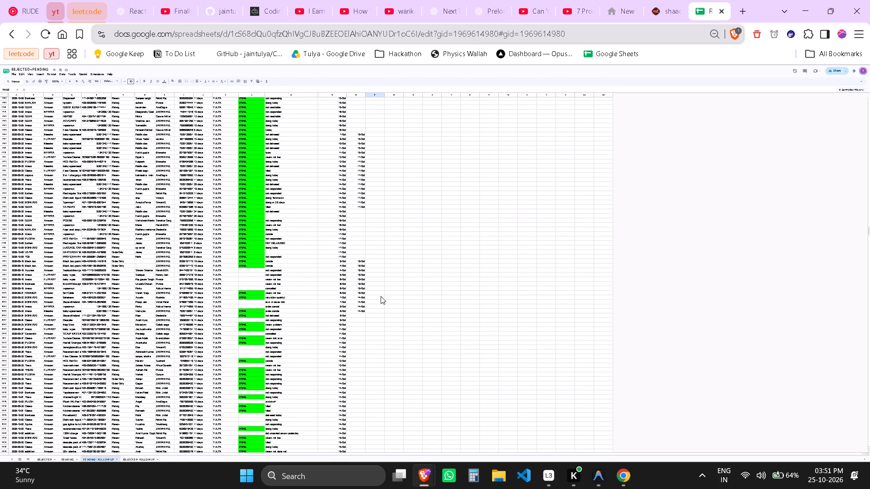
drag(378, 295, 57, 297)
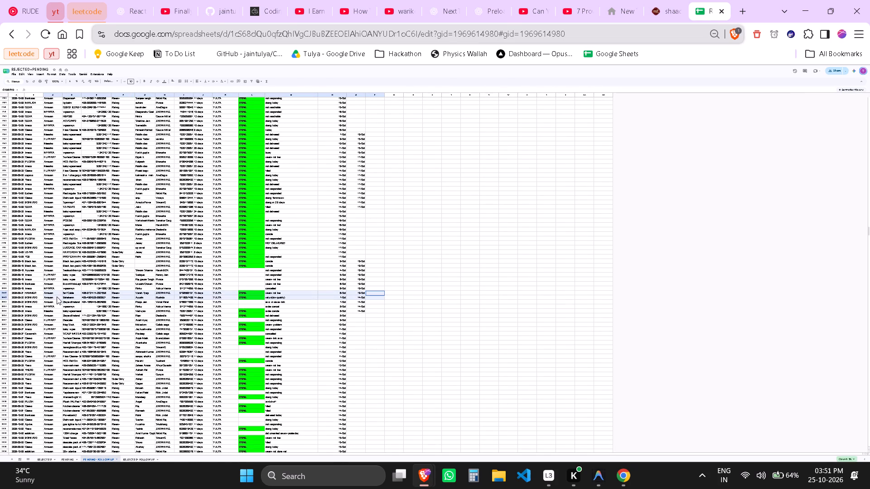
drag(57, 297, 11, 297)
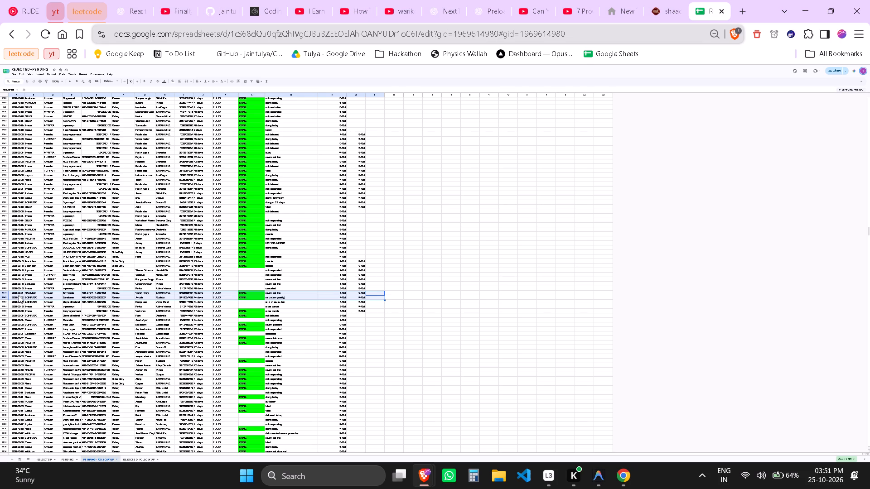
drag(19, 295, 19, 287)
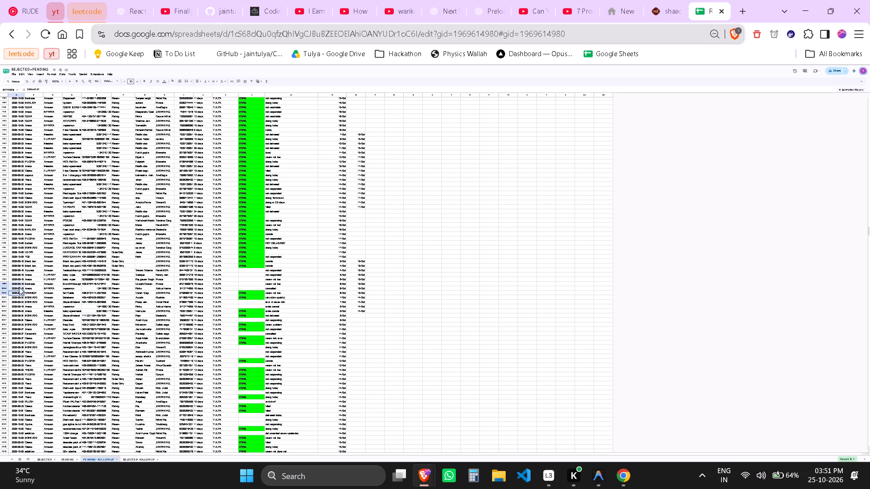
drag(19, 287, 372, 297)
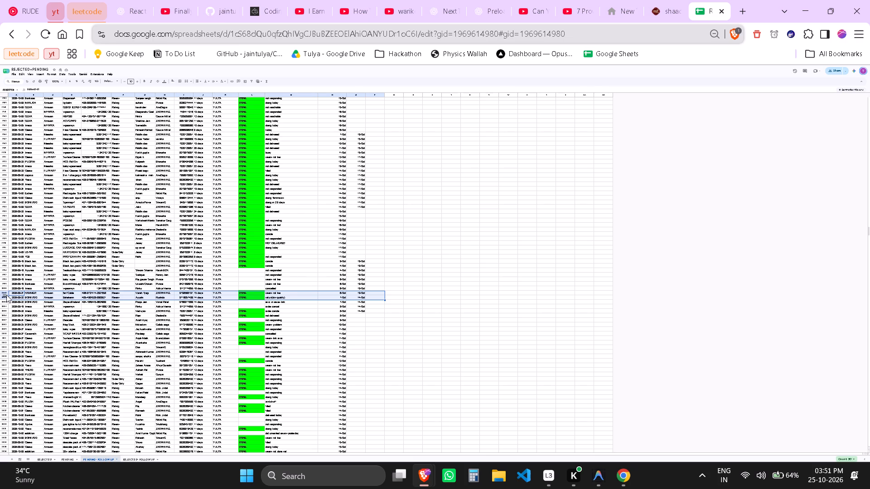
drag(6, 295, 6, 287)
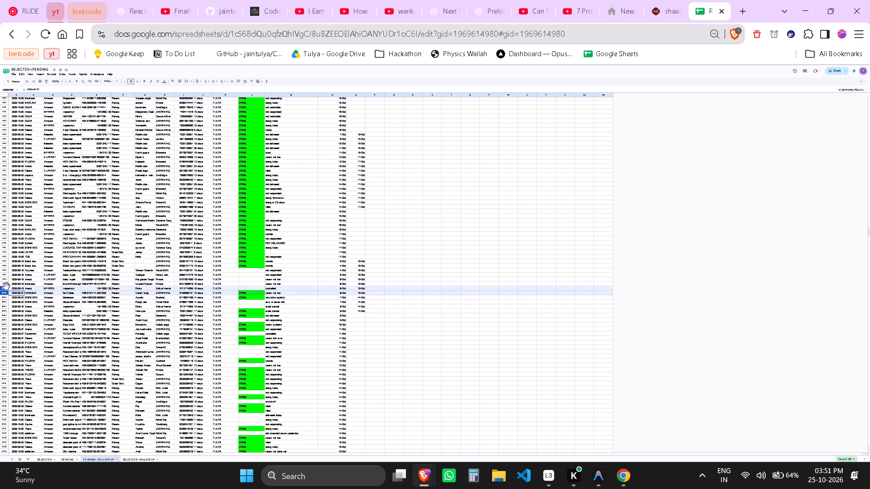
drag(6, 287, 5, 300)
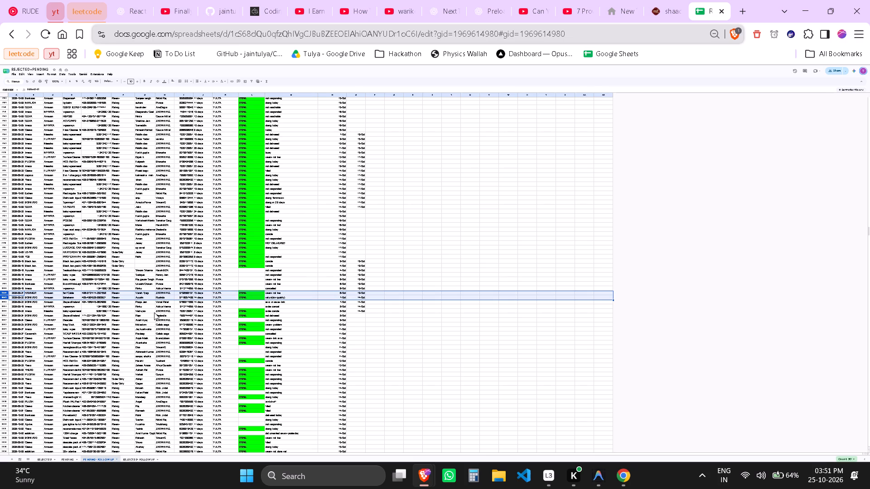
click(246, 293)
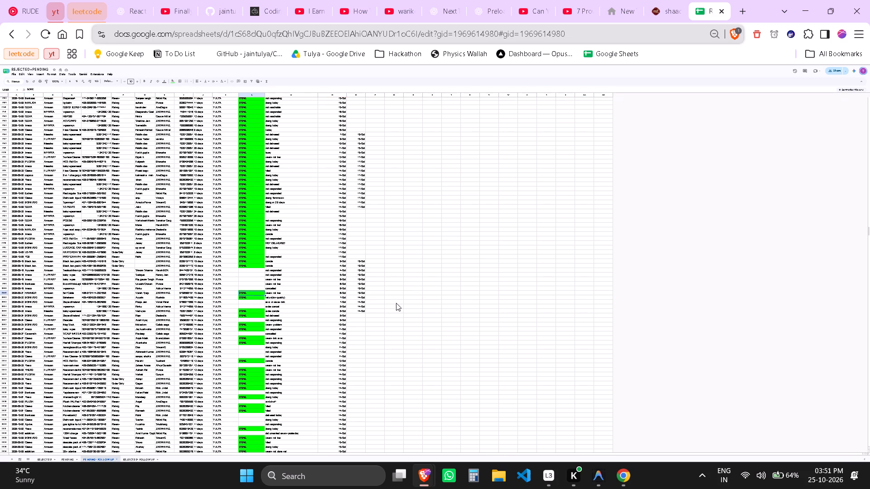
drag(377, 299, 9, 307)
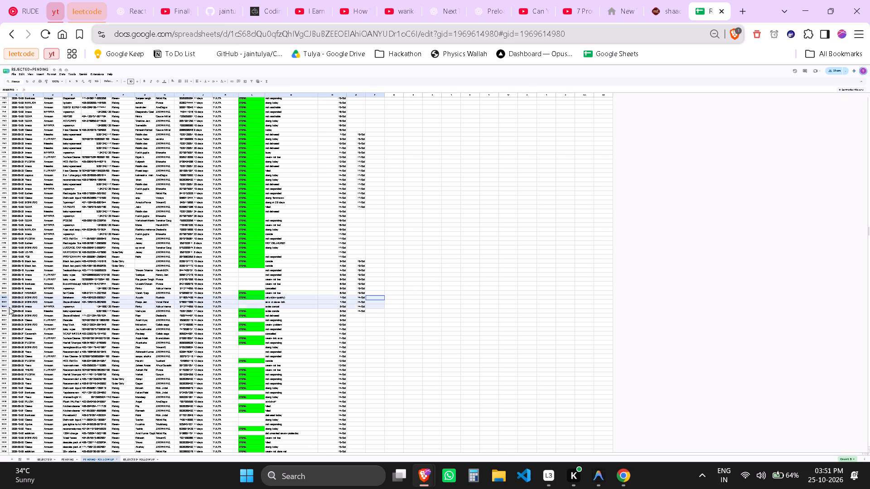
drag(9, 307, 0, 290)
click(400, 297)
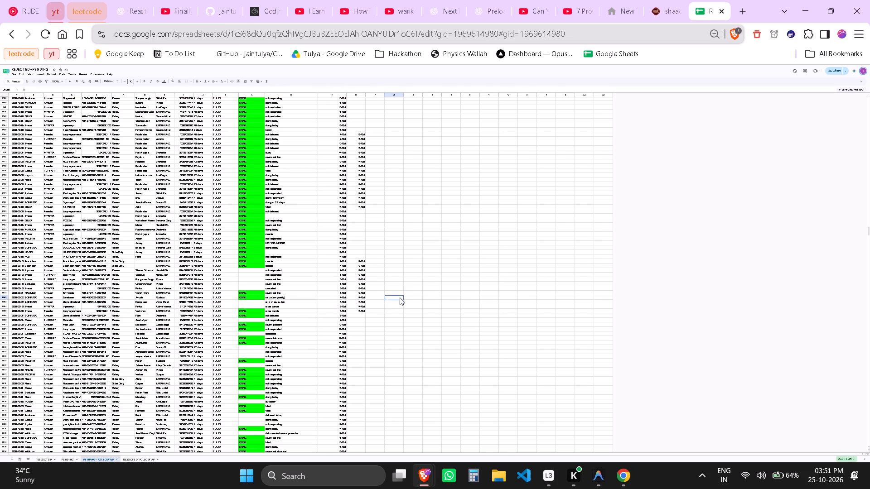
scroll(353, 300, up, 5)
scroll(285, 232, up, 1)
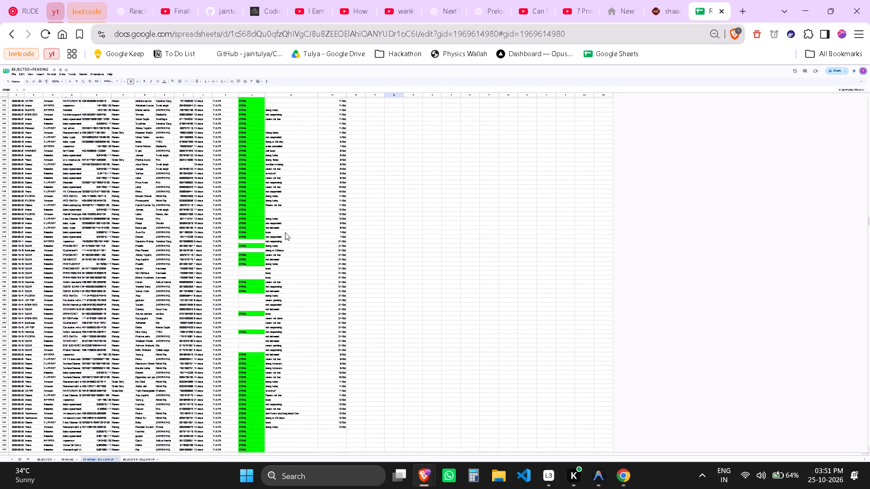
scroll(285, 232, up, 4)
scroll(269, 217, down, 2)
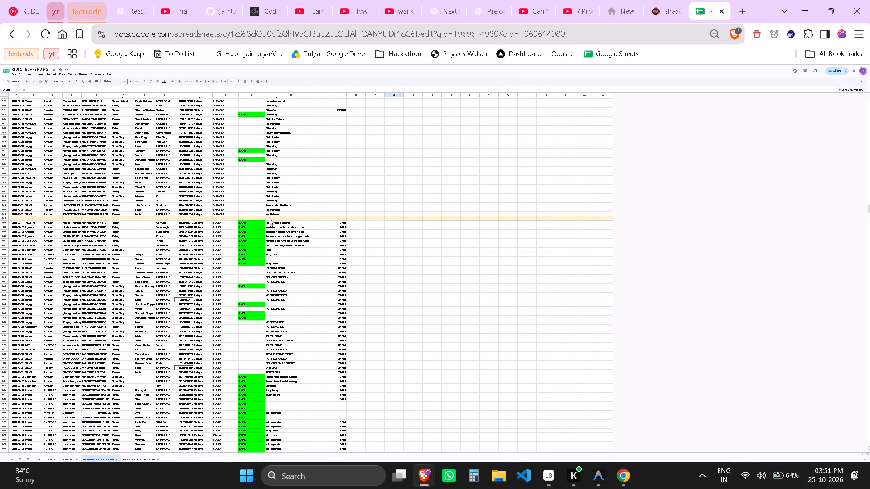
scroll(269, 217, down, 1)
scroll(302, 287, right, 1)
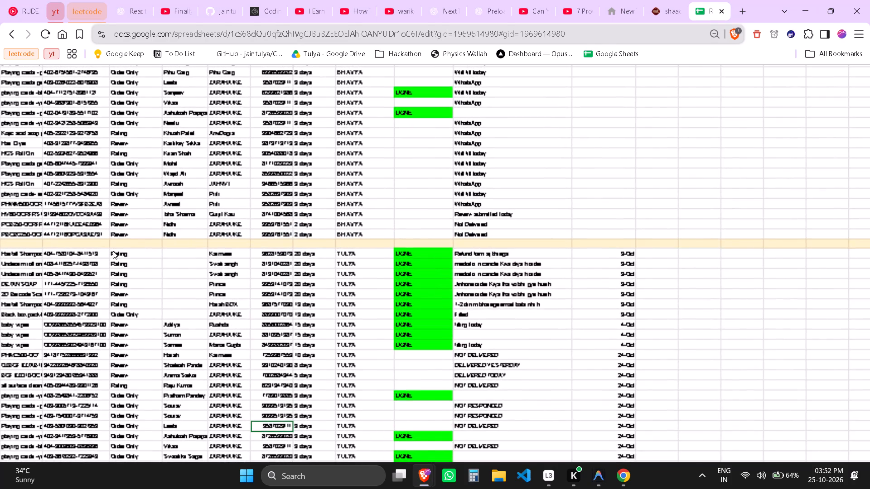
scroll(113, 251, right, 4)
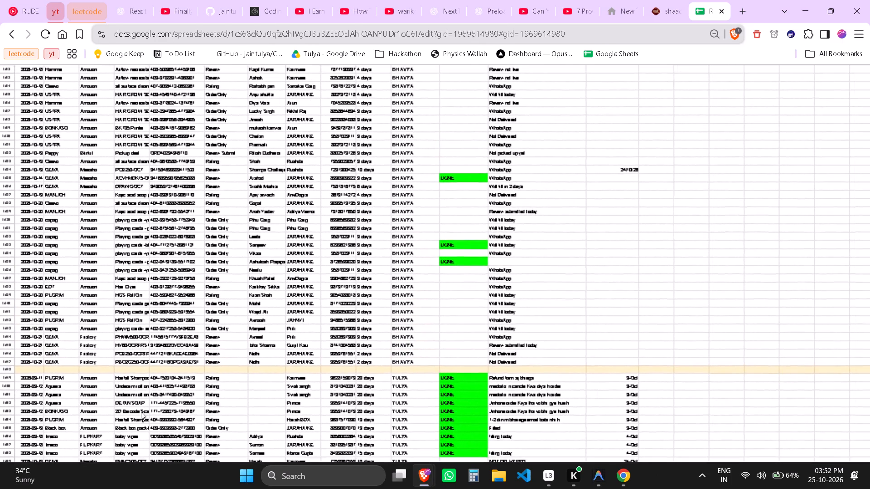
key(ctrl+shift+equal)
key(ctrl+shift+equal)
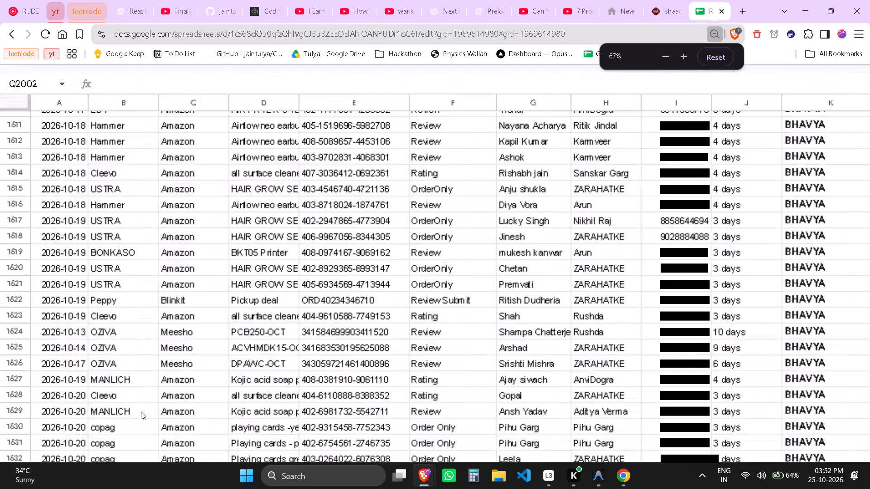
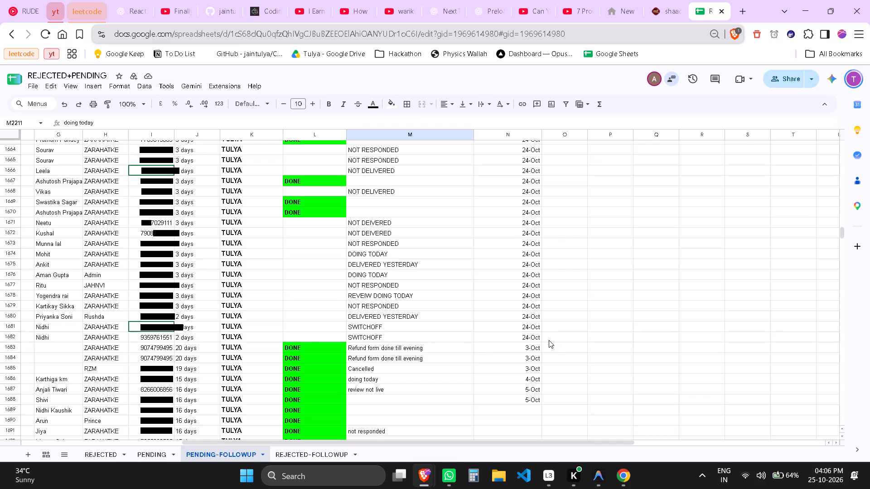
scroll(549, 340, down, 17)
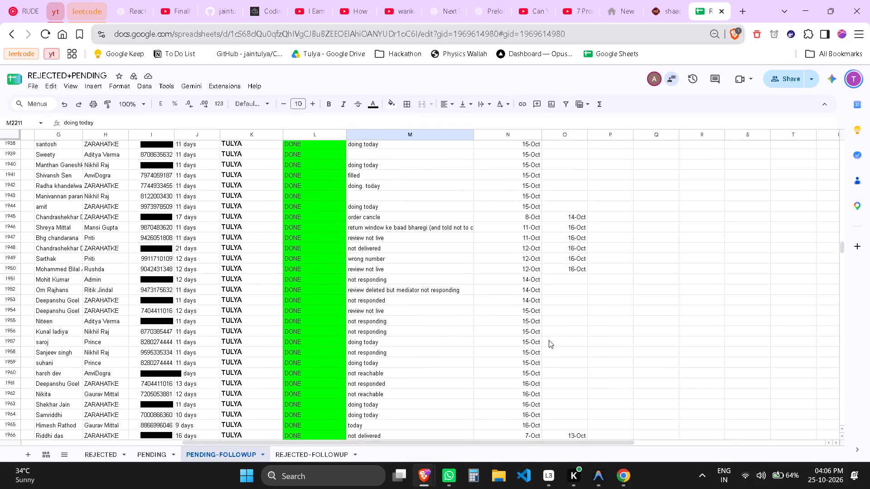
scroll(549, 340, down, 9)
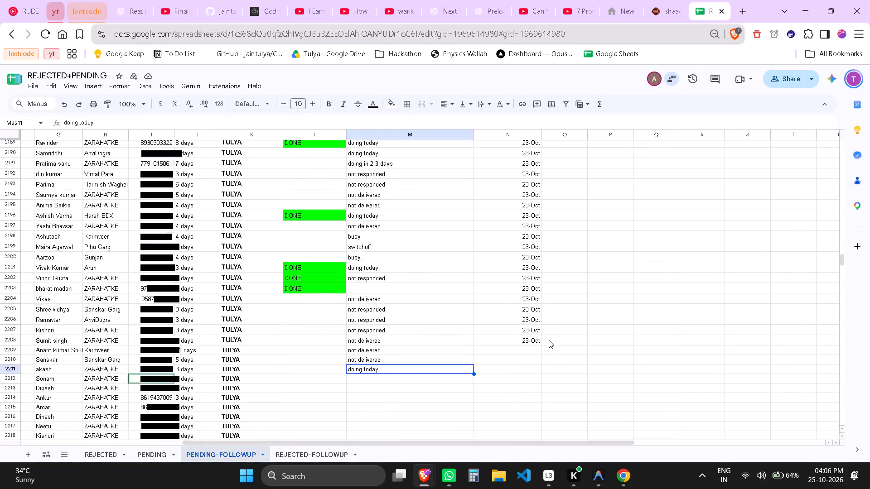
Review TULYA's rows without remarks below M2211, checking the contact number cells for rows 2213 and 2214.
scroll(549, 340, down, 2)
scroll(549, 340, up, 1)
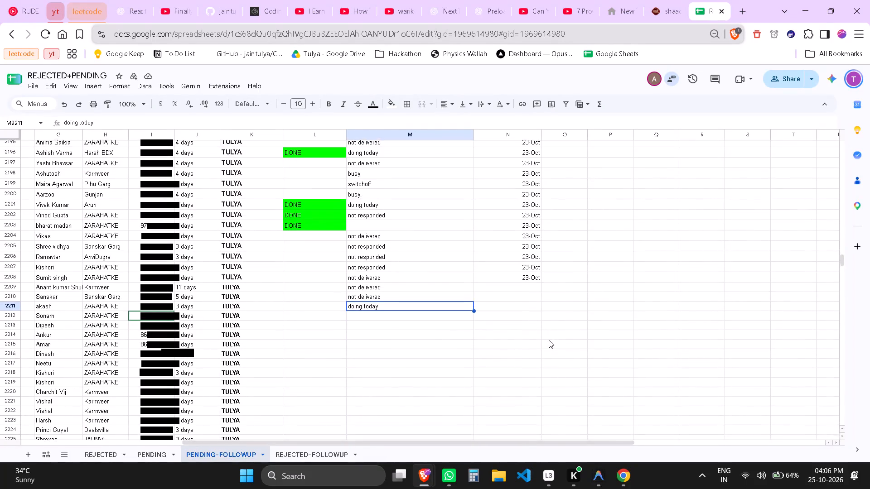
scroll(549, 340, up, 1)
scroll(549, 340, right, 1)
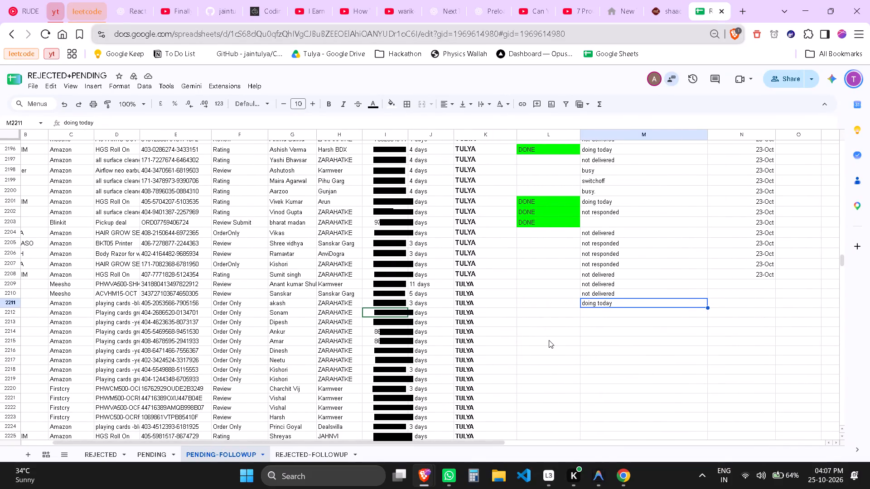
scroll(549, 340, right, 3)
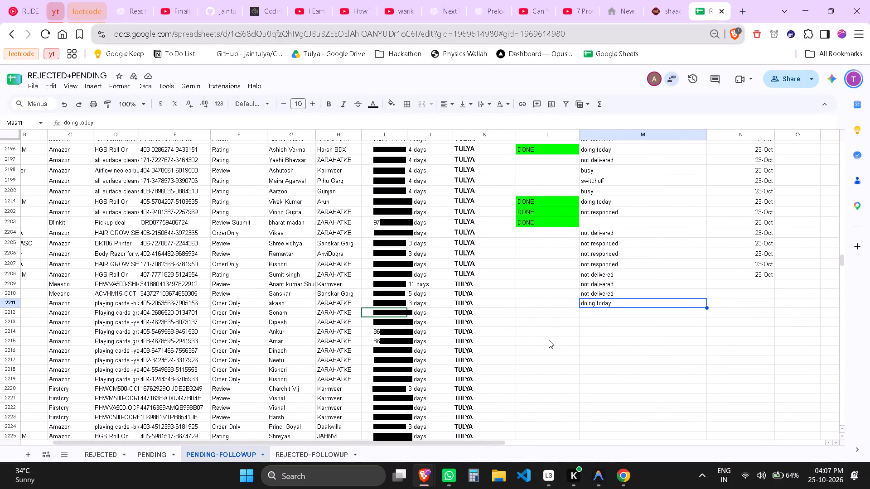
scroll(549, 340, right, 2)
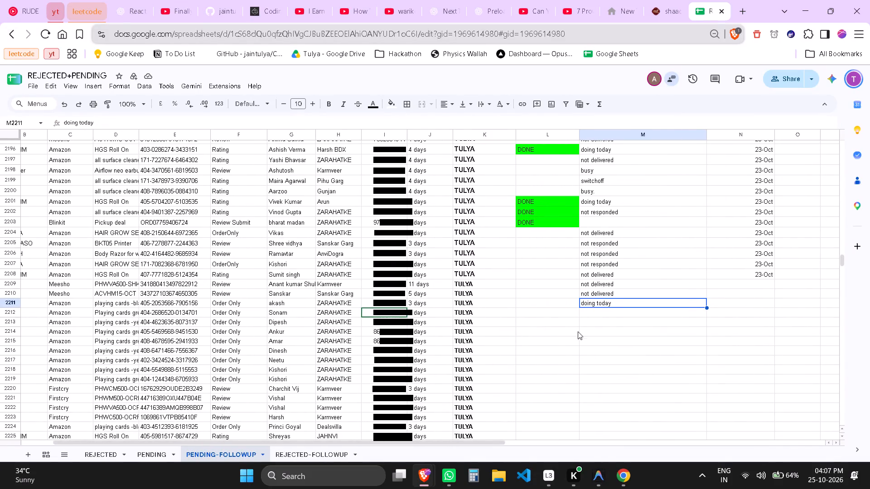
click(605, 313)
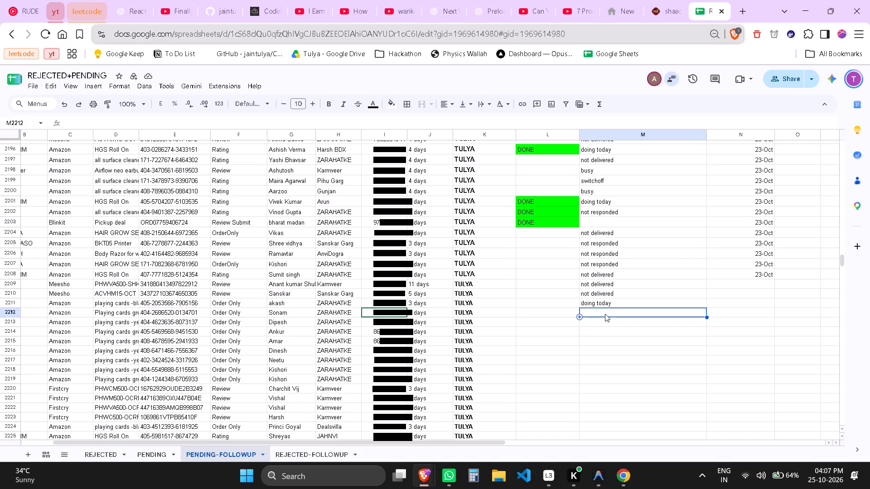
scroll(552, 351, down, 2)
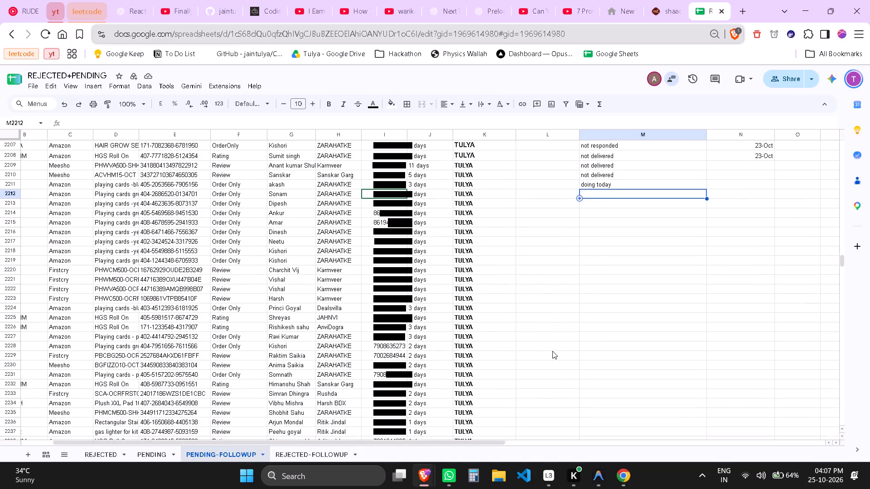
scroll(552, 351, down, 1)
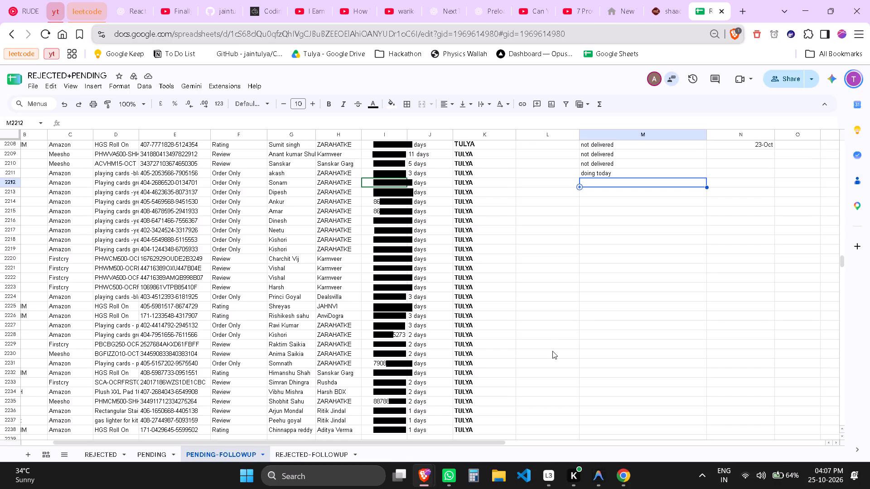
click(388, 197)
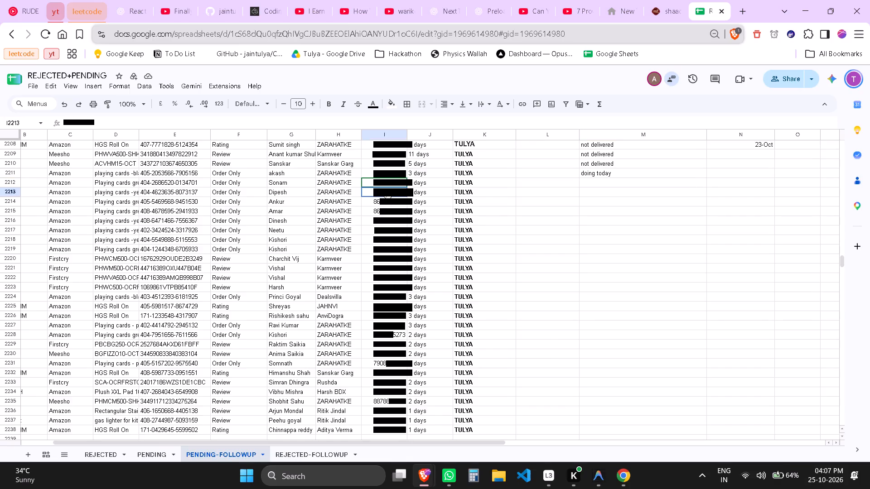
click(384, 203)
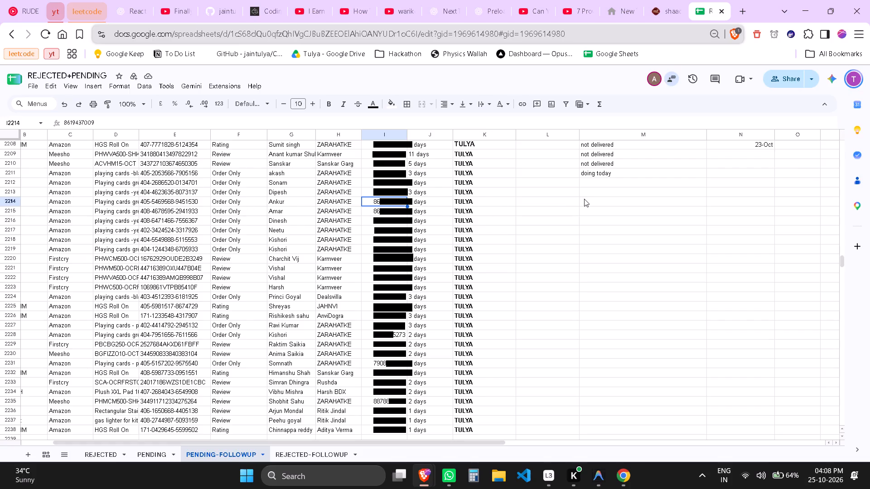
Enter the remark "NOT DELIVERED" in M2214 and copy it into M2215.
scroll(421, 237, right, 1)
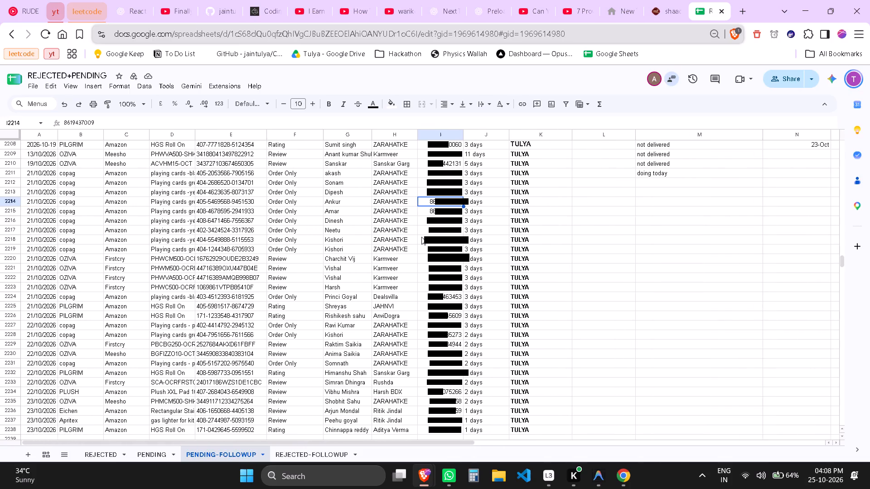
scroll(421, 237, right, 2)
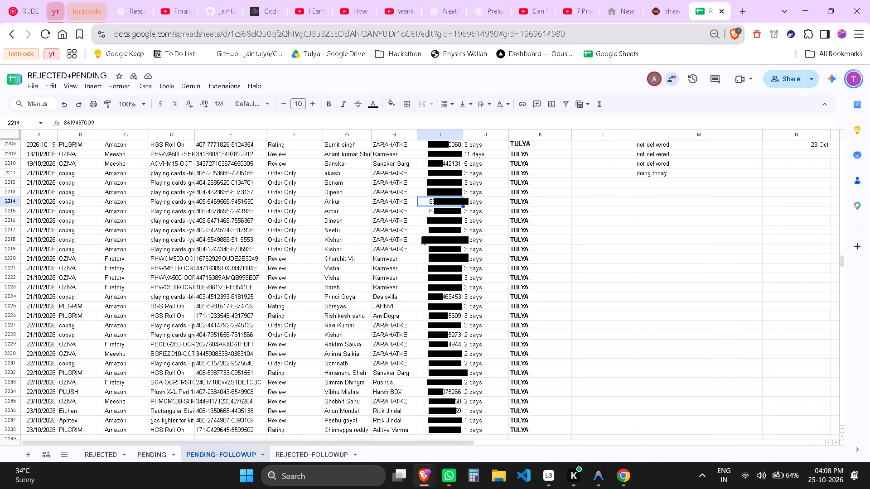
scroll(421, 237, right, 2)
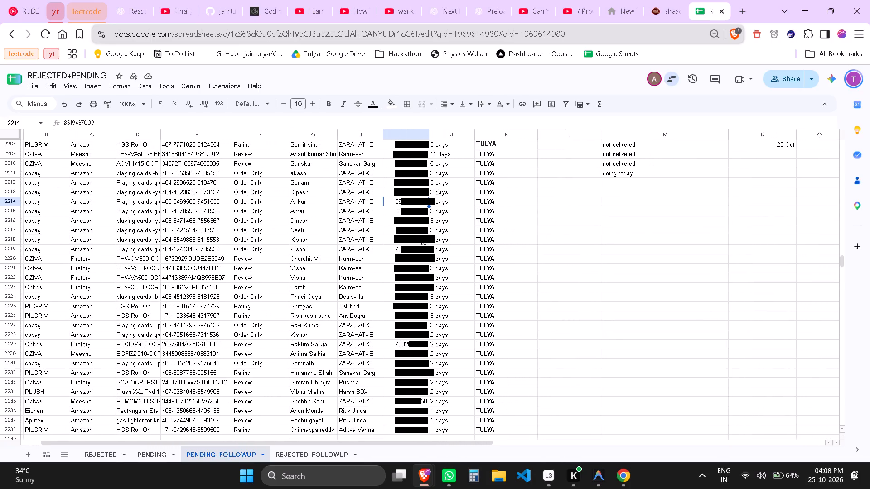
scroll(421, 237, right, 1)
click(608, 204)
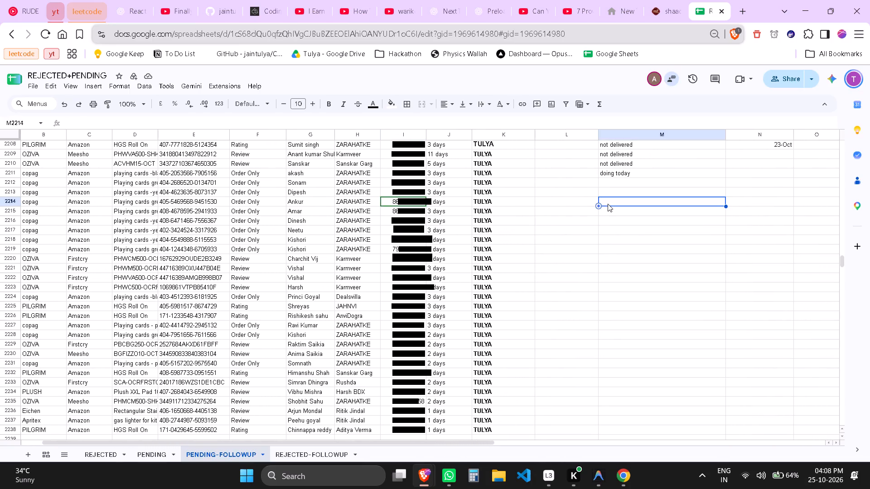
text(NOT DELIVERED)
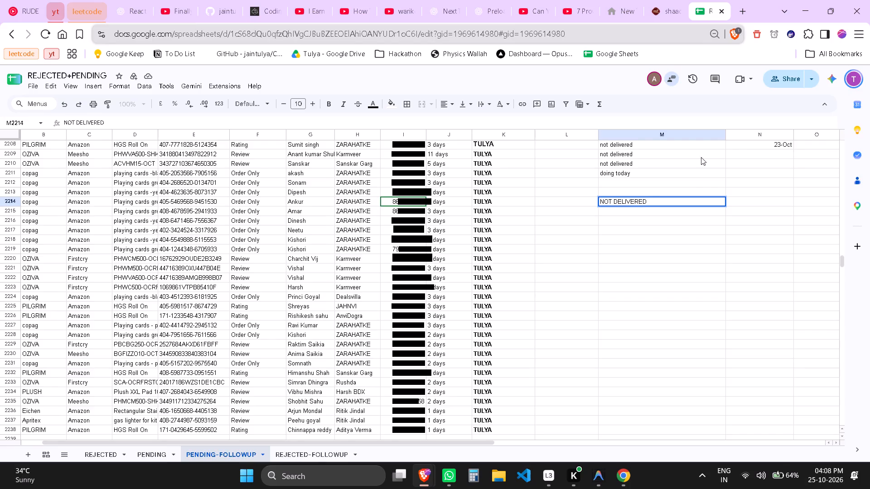
click(632, 211)
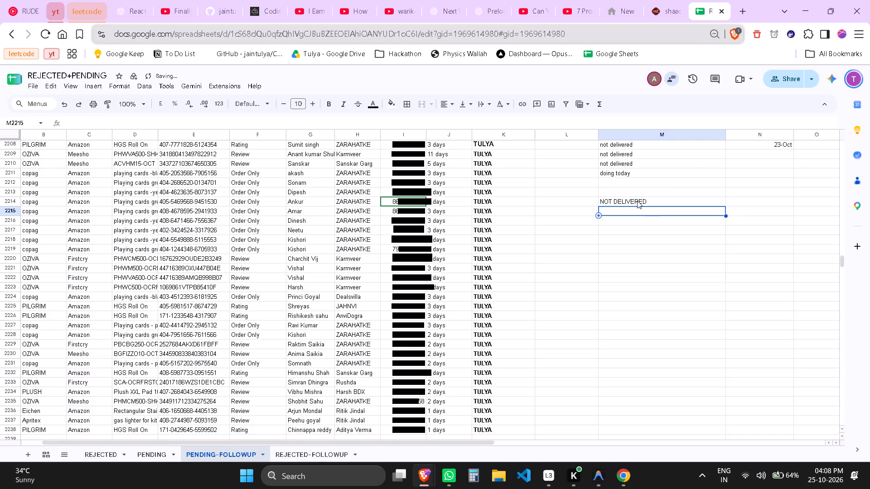
click(637, 201)
key(ctrl+c)
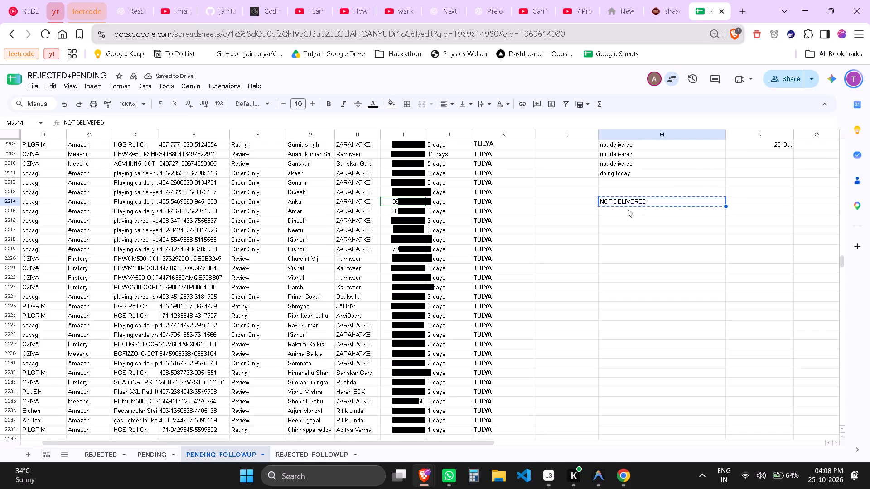
click(628, 209)
key(ctrl+v)
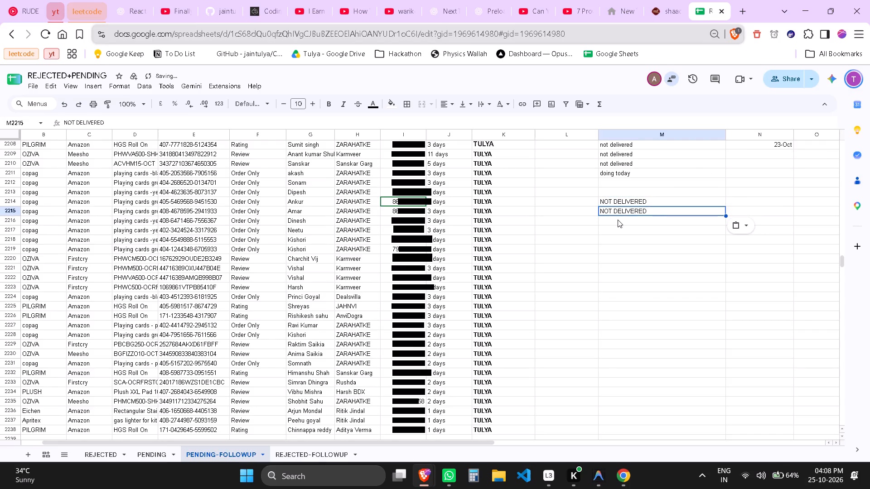
Enter the remark "BUSY" in M2216, M2212 and M2213.
click(618, 219)
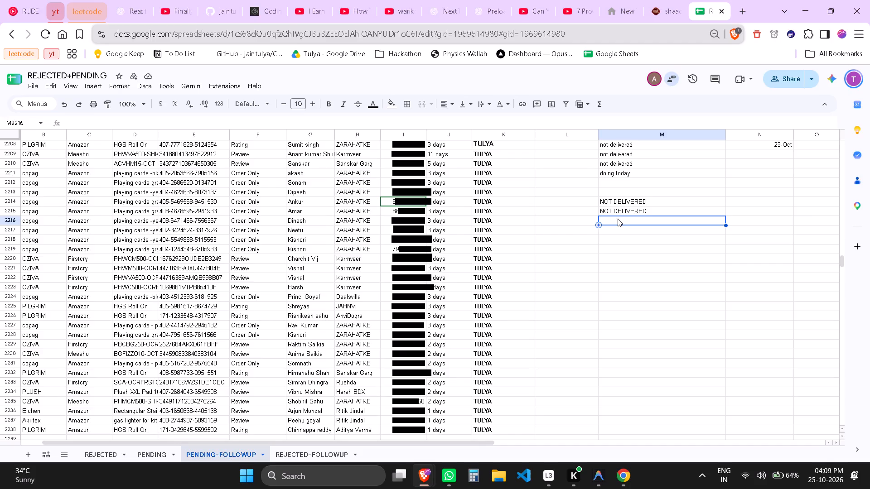
click(618, 219)
text(BUSY)
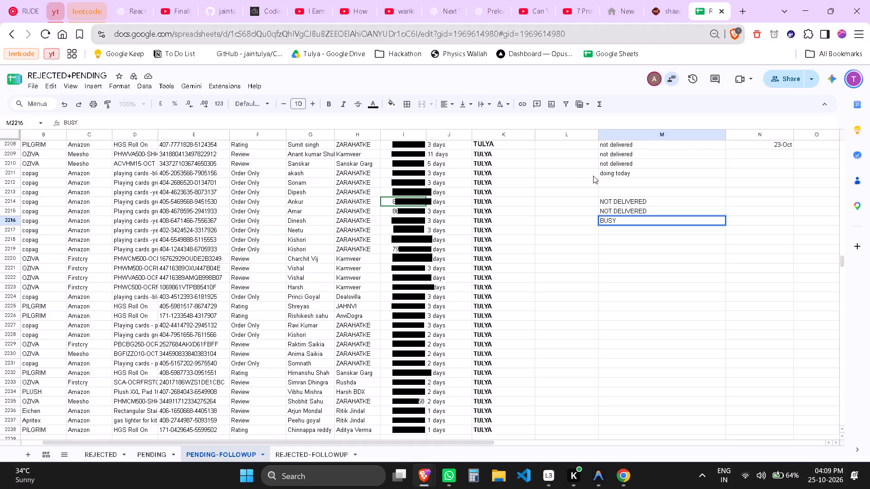
click(601, 180)
text(BUSY)
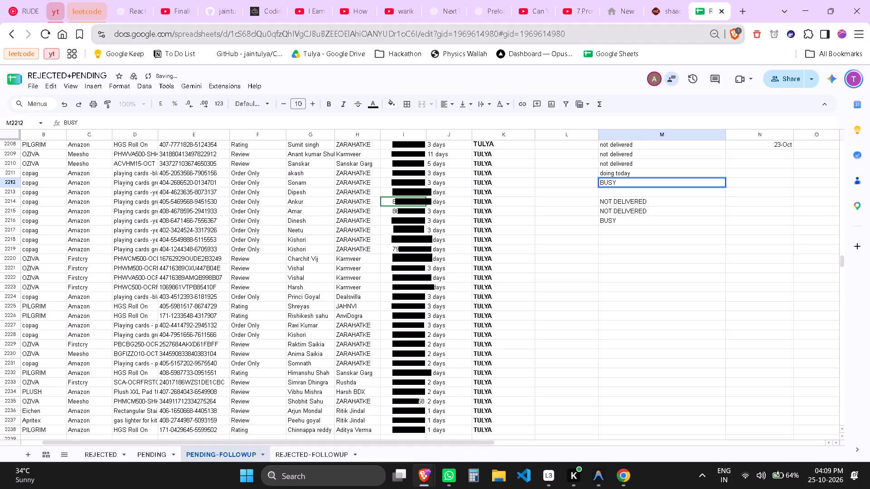
click(604, 190)
text(BUSY)
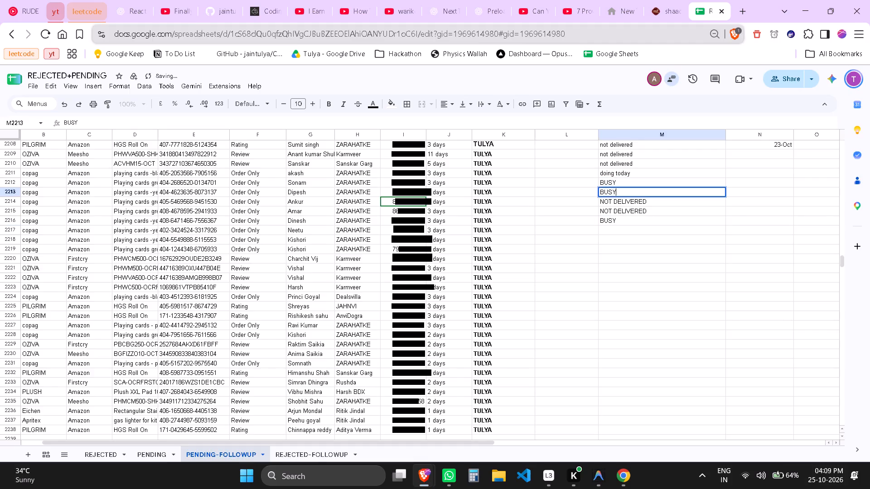
Search the sheet for the contact number from row 2217 and go to its previous match.
click(629, 228)
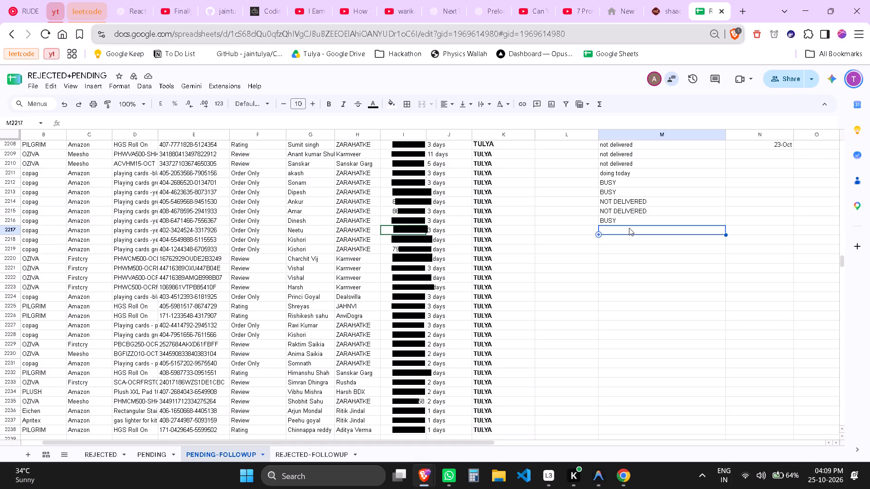
click(409, 233)
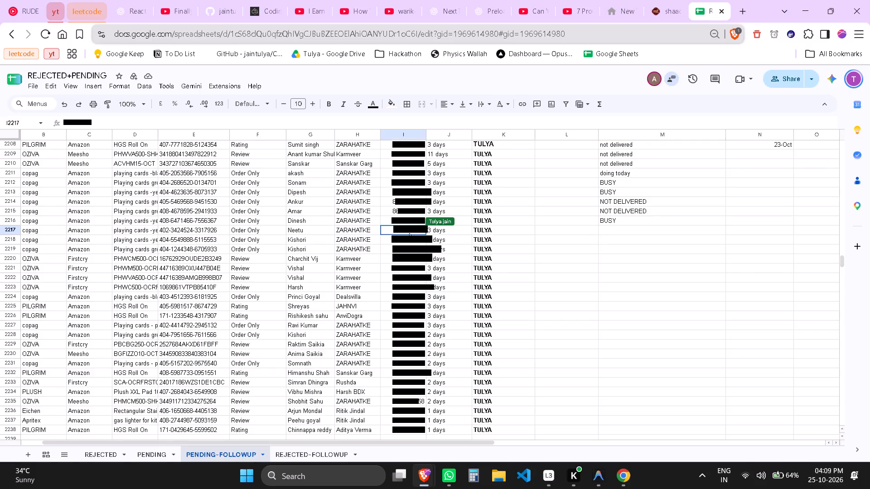
key(ctrl+c)
key(ctrl+f)
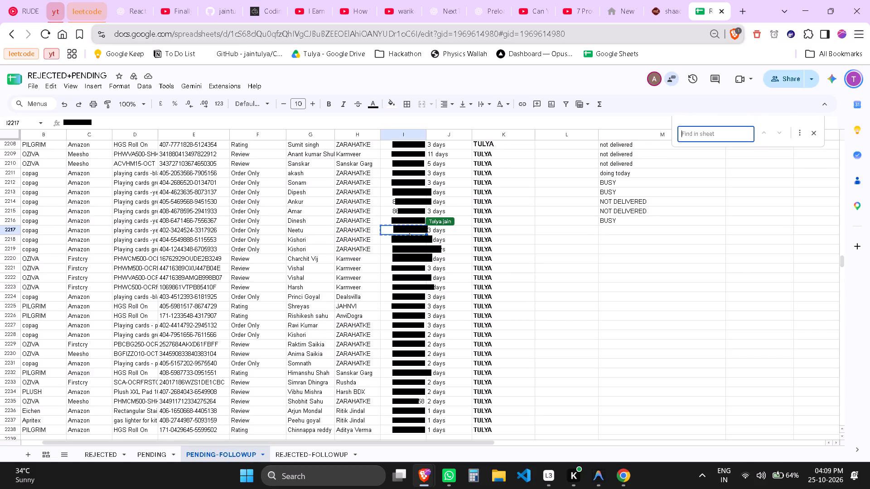
key(ctrl+v)
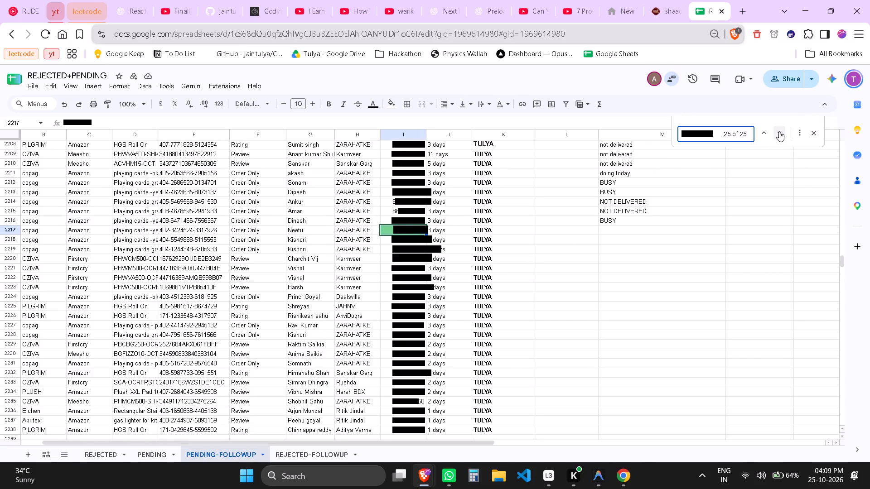
click(764, 133)
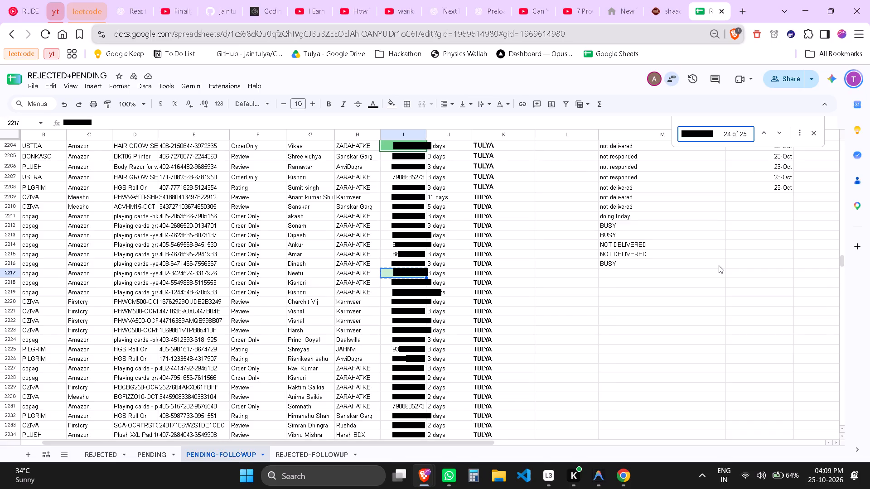
Enter the remark "NOT DELIVERED" in M2217.
click(611, 273)
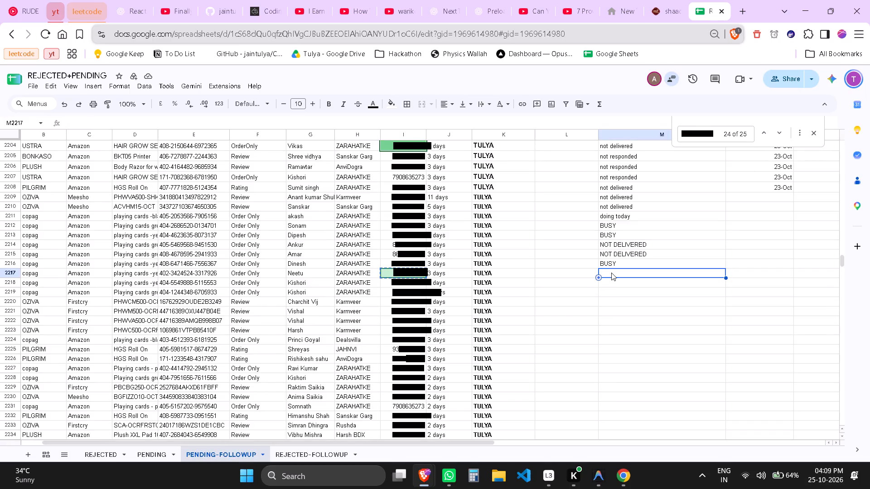
key(o)
key(BackSpace)
text(NTO)
key(space)
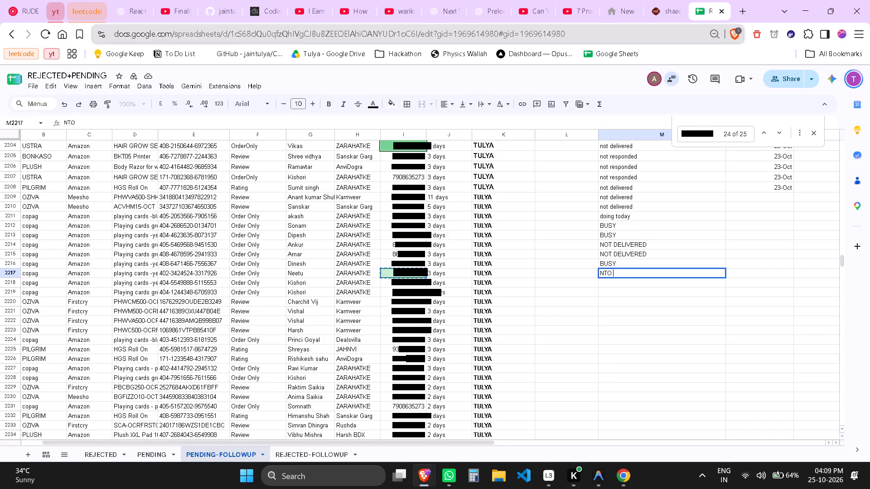
key(BackSpace)
key(BackSpace)
key(BackSpace)
text(OT DELIVERED)
Check earlier matches of row 2217's contact number for their remarks, and return to the remarks in rows 2216 and 2217.
scroll(553, 305, up, 1)
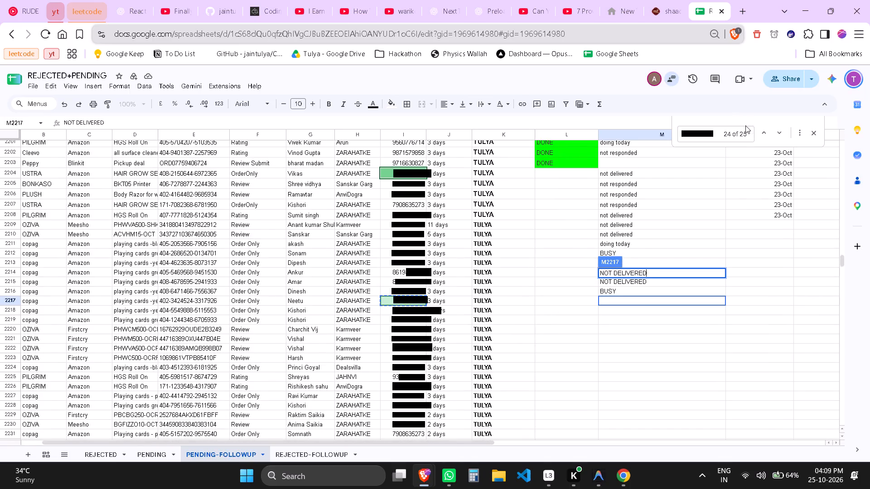
click(764, 136)
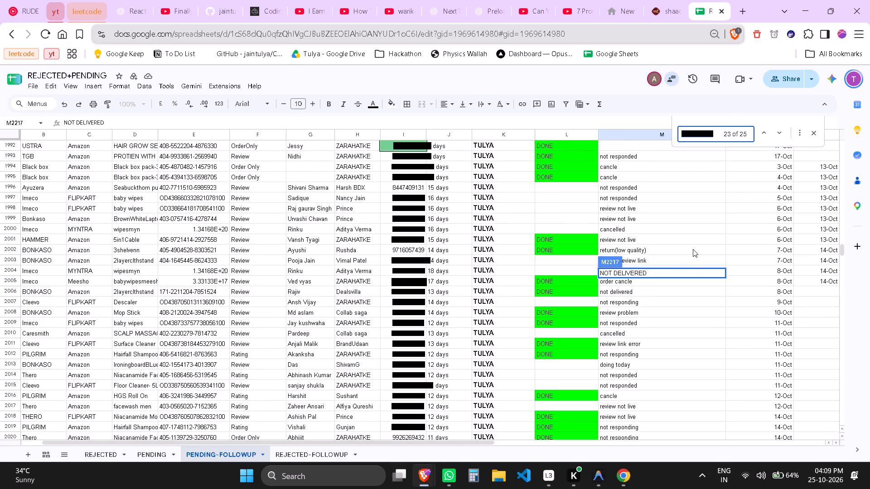
click(767, 133)
click(767, 133)
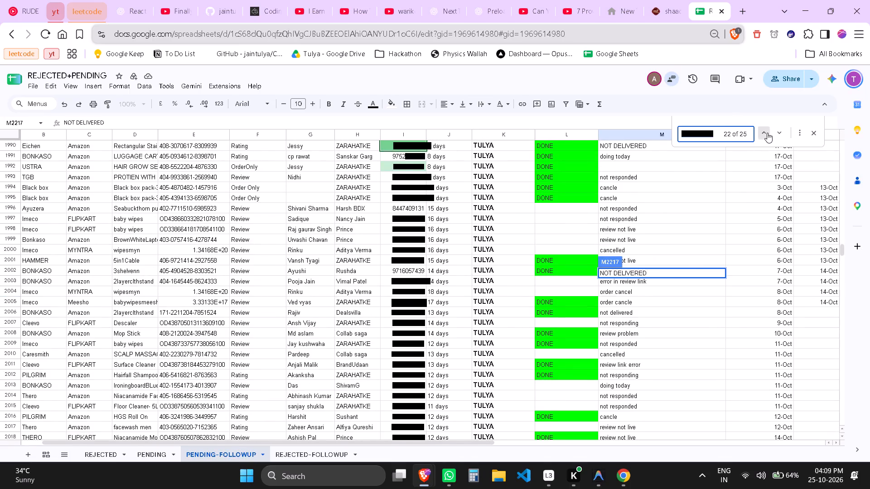
triple_click(774, 133)
click(774, 133)
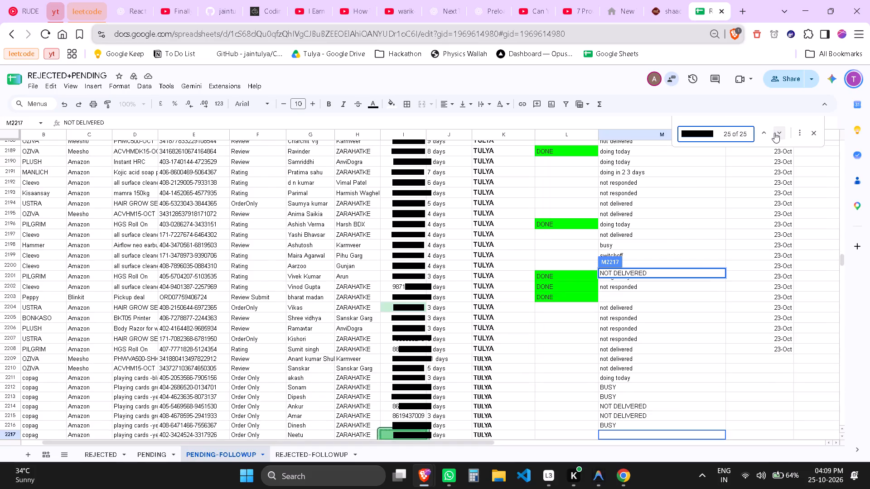
click(640, 428)
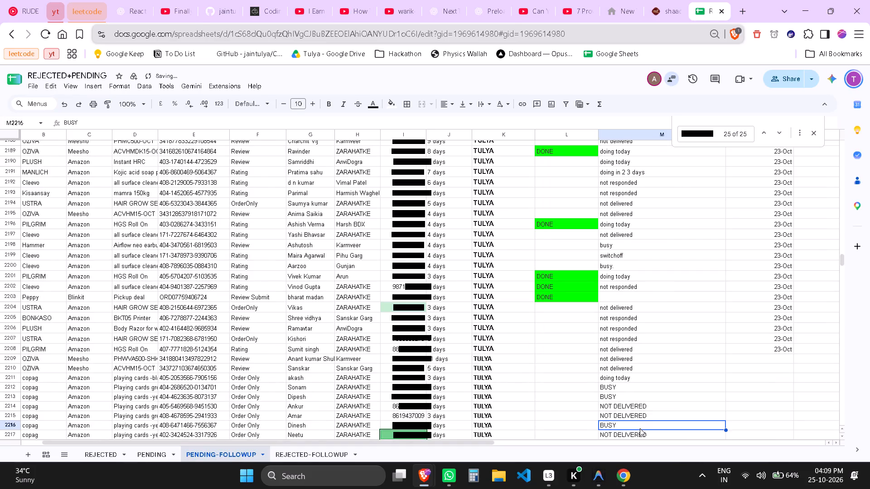
Search the sheet for the contact number from row 2218 and check the remarks at its earlier matches in rows 2207 and 1672.
scroll(633, 412, down, 1)
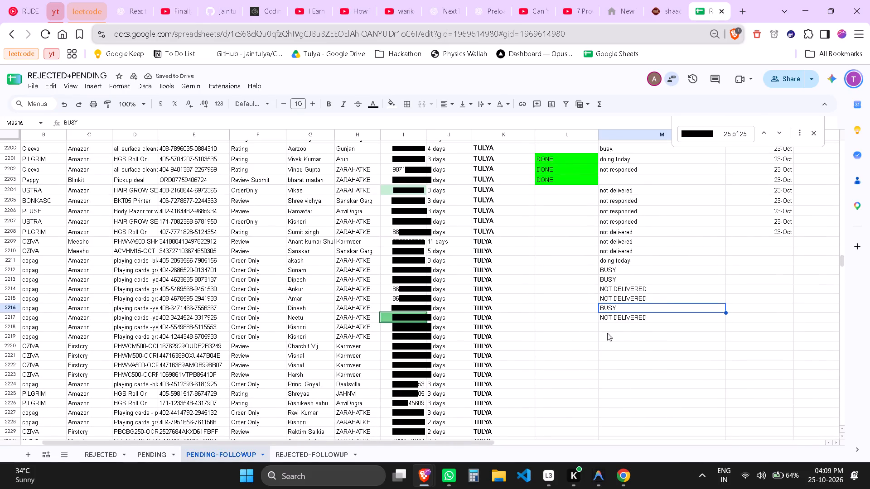
click(401, 328)
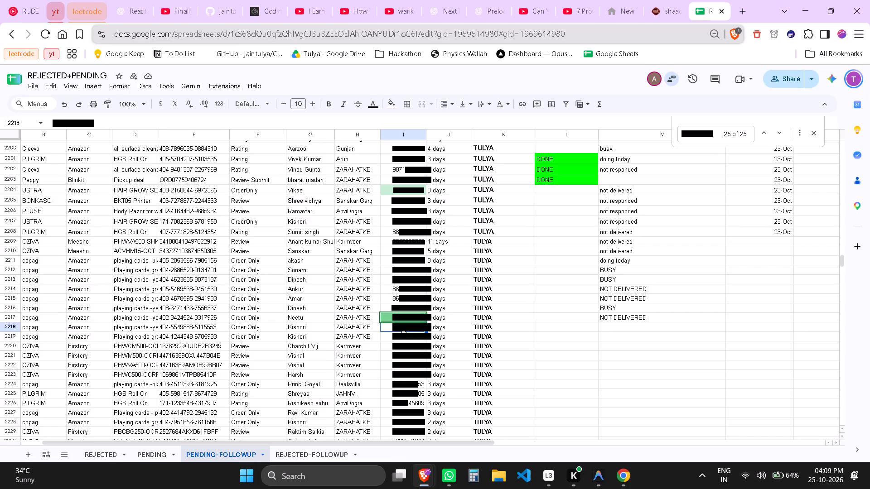
click(401, 328)
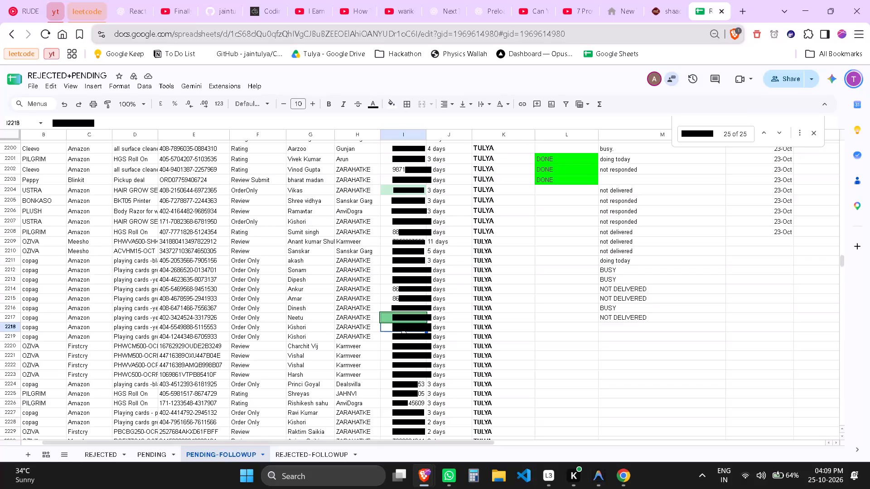
click(399, 330)
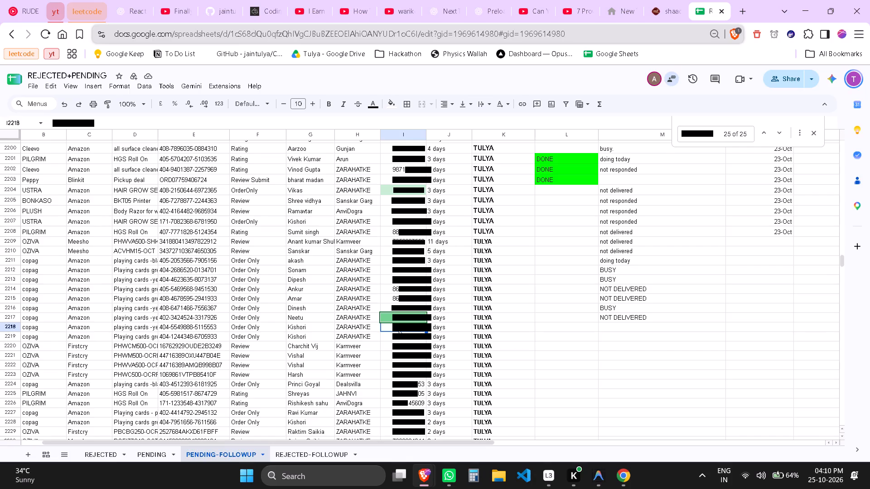
click(399, 330)
key(ctrl+c)
key(ctrl+f)
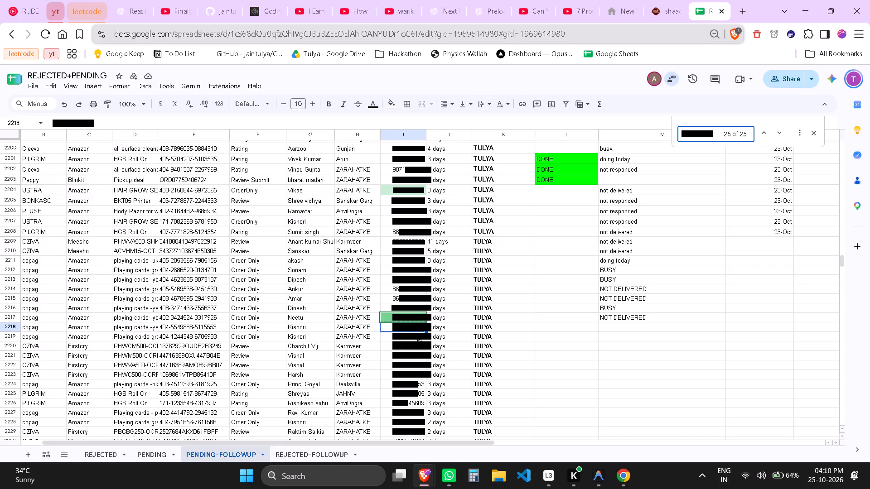
key(ctrl+v)
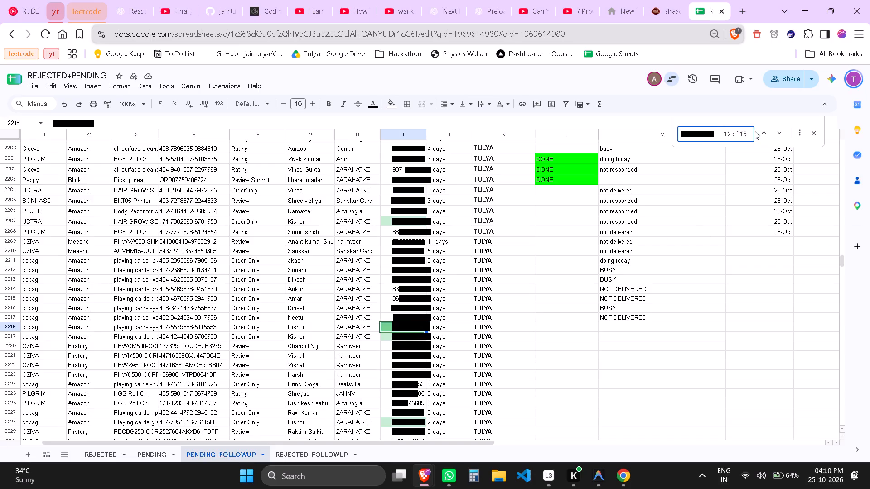
click(765, 134)
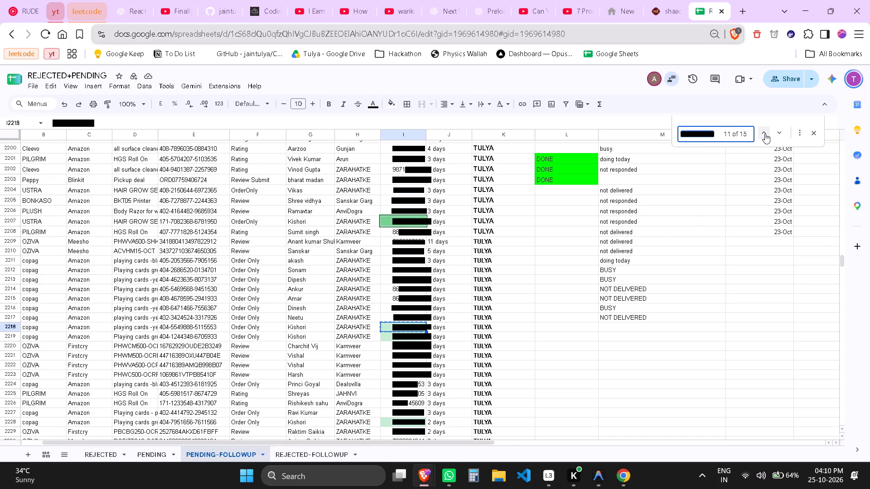
click(765, 134)
scroll(744, 233, up, 1)
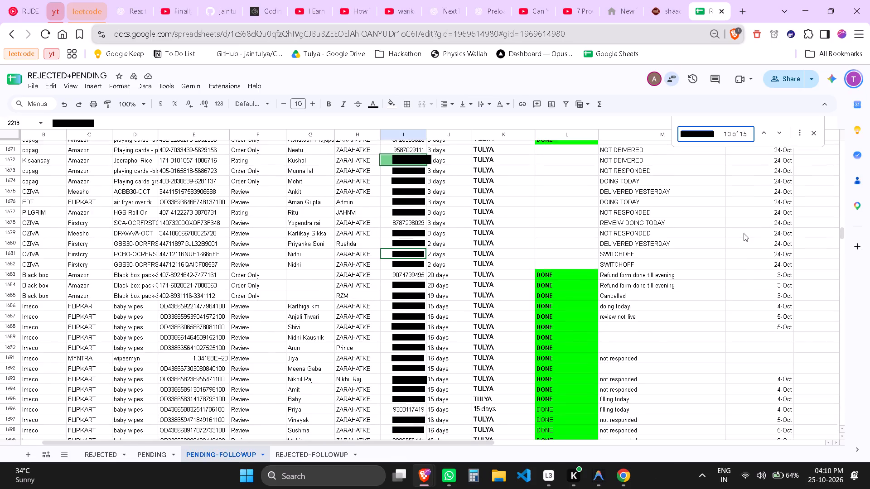
scroll(744, 233, up, 1)
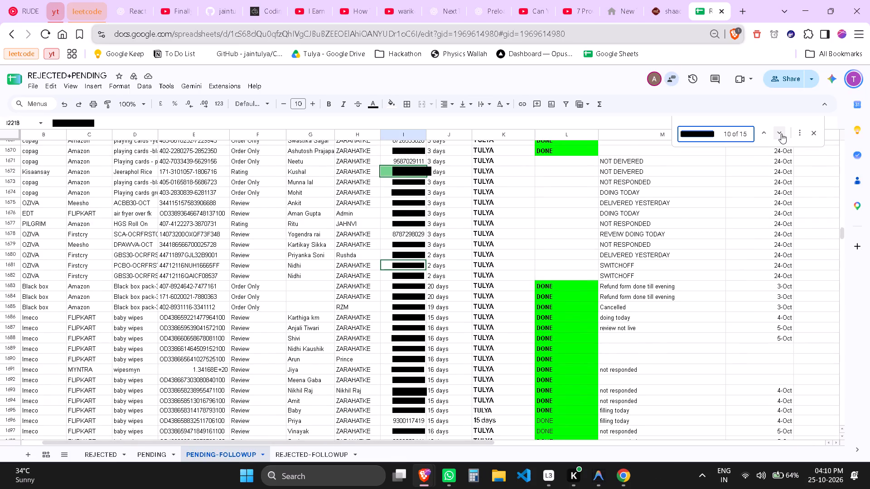
Compare the remarks for row 2218's contact number across its matches in rows 1581, 1672 and 2207, and return to row 2218.
click(781, 134)
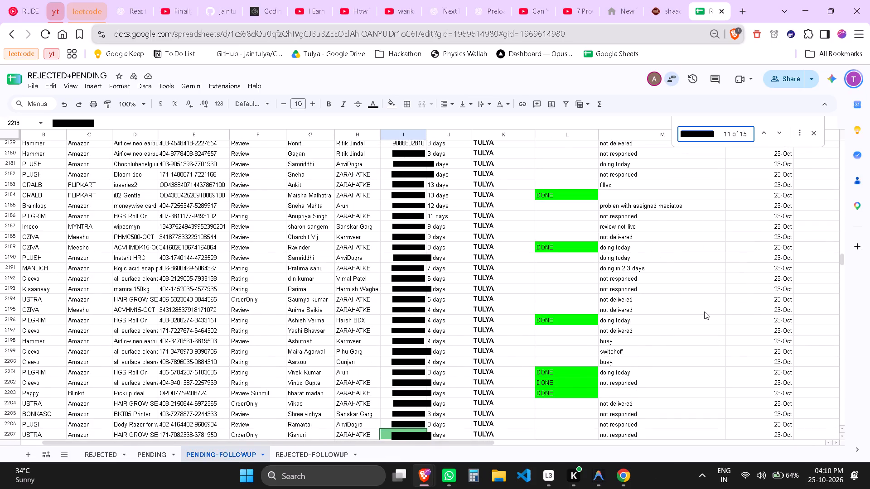
scroll(704, 312, down, 2)
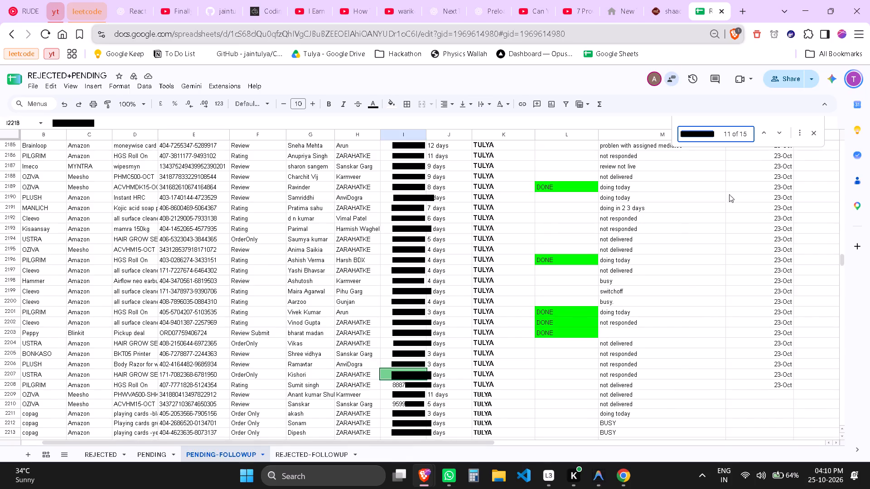
click(779, 132)
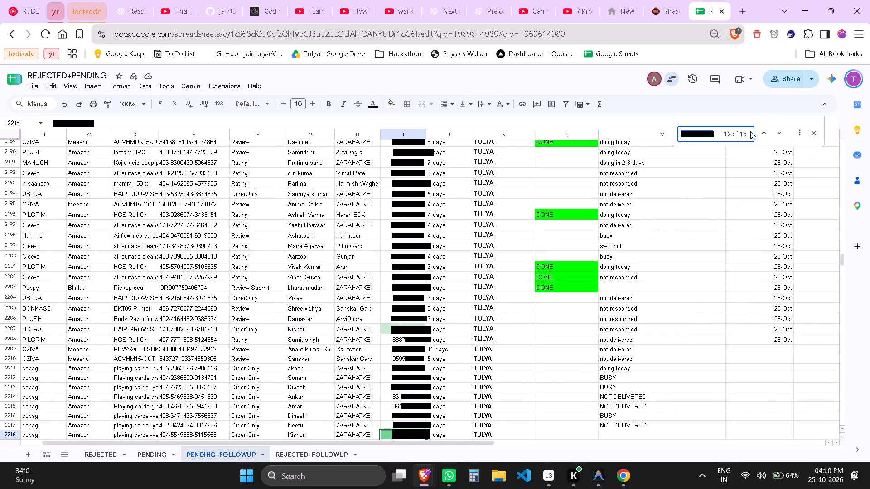
click(764, 127)
click(764, 127)
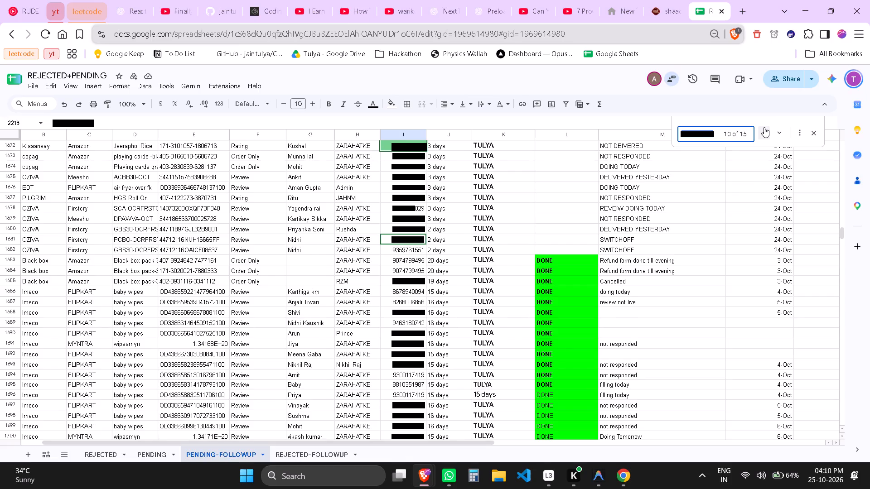
click(764, 127)
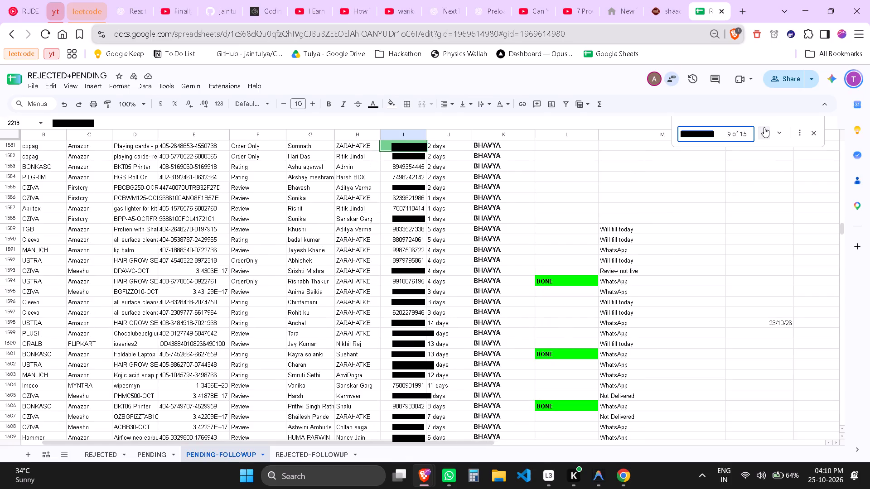
click(780, 134)
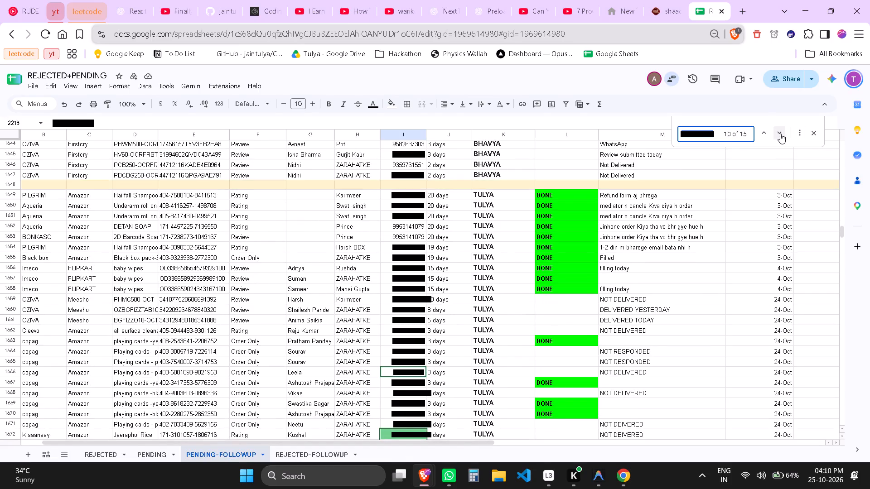
scroll(702, 283, down, 1)
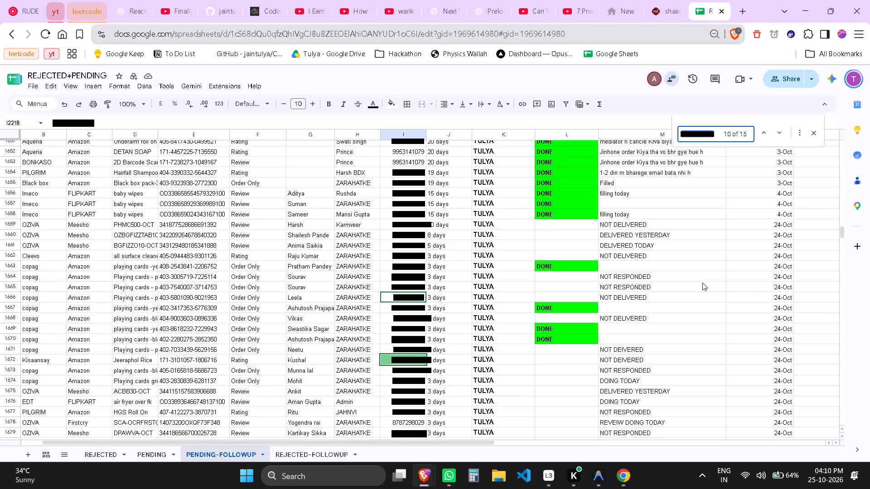
scroll(702, 283, down, 1)
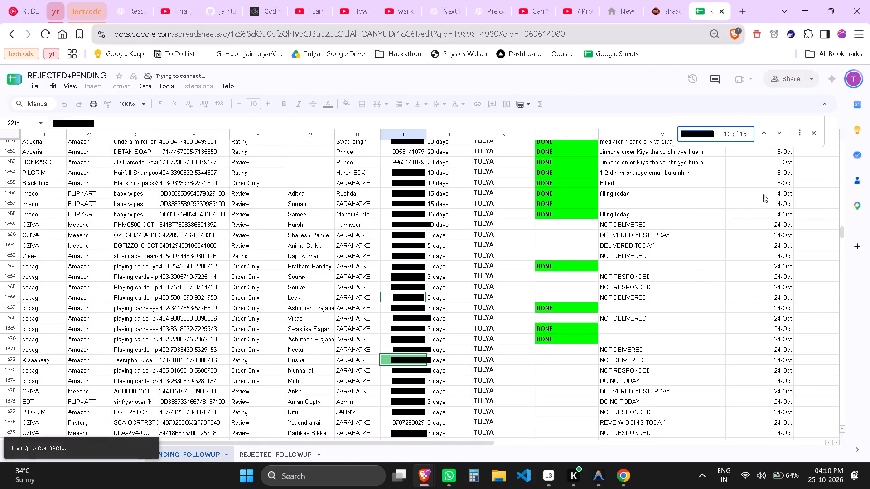
click(774, 136)
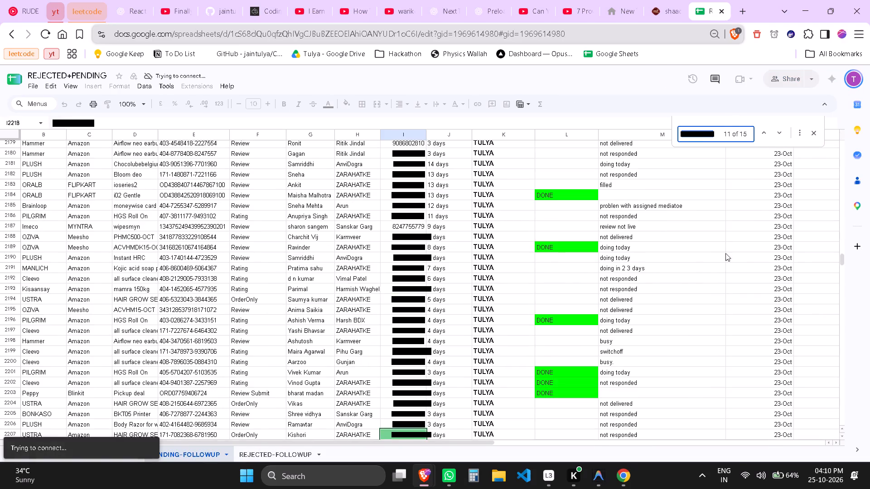
scroll(725, 263, down, 1)
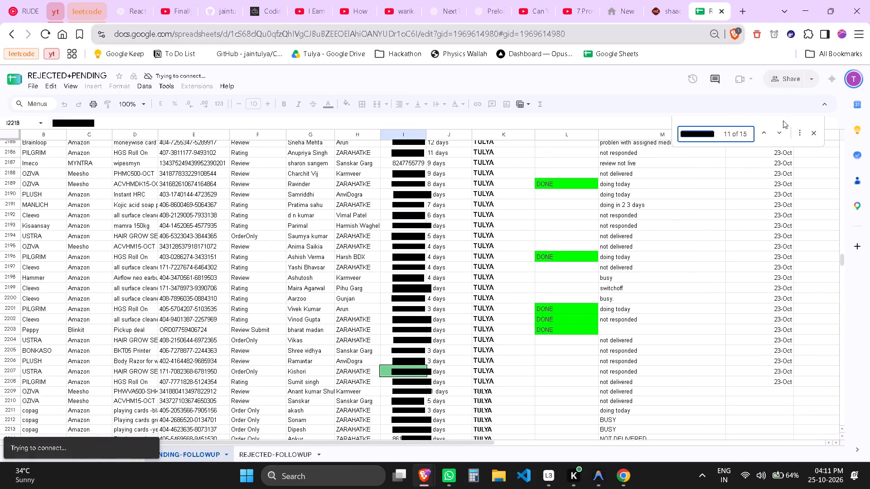
click(783, 134)
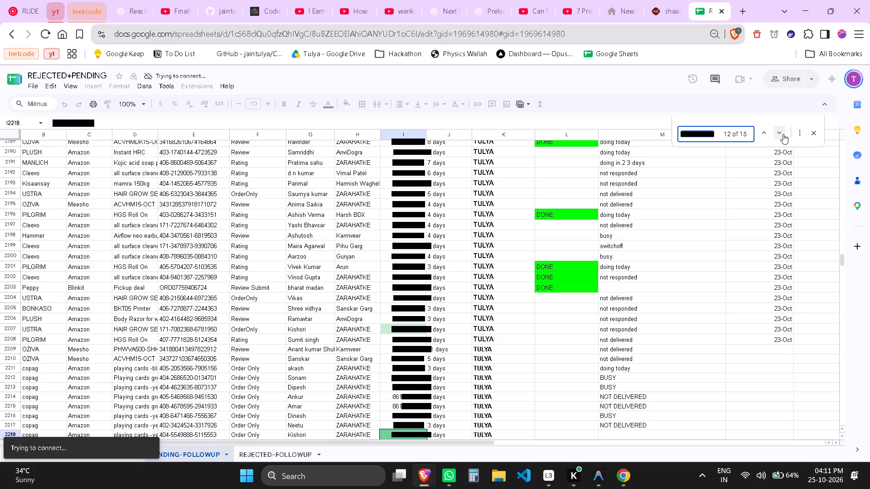
Check the contact number's remaining matches below row 2218, through row 2231, for remarks.
scroll(687, 265, down, 1)
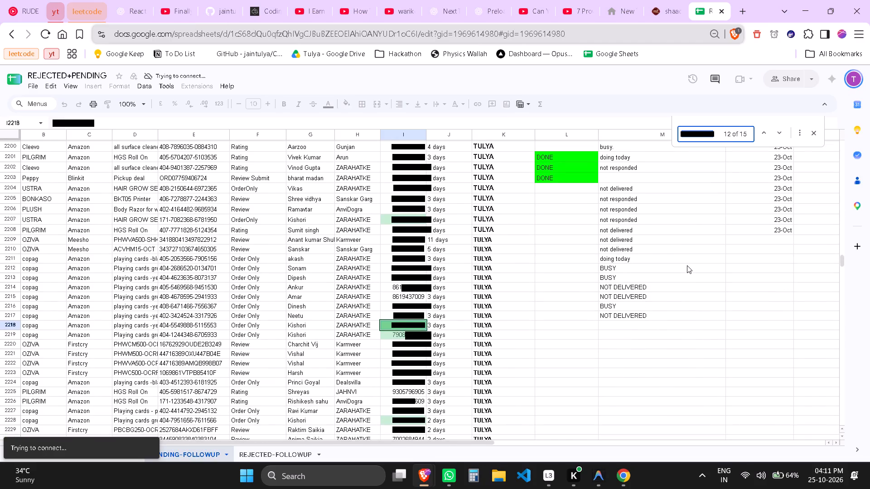
scroll(687, 265, down, 2)
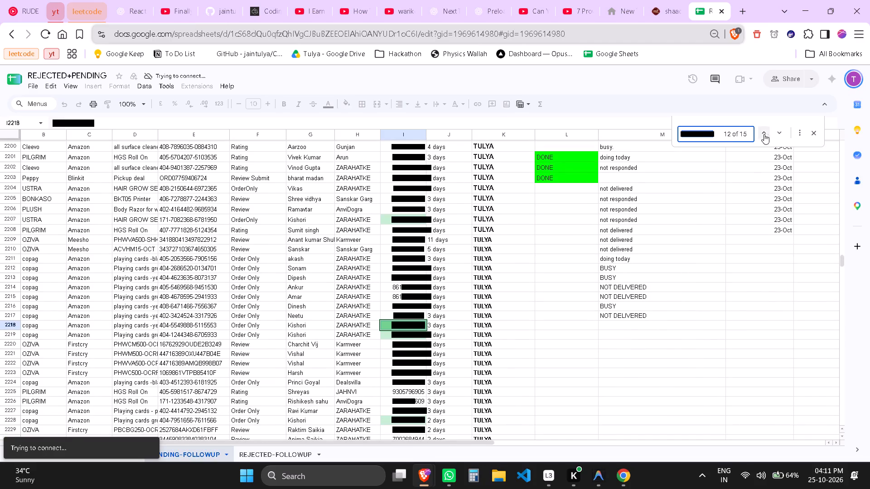
click(772, 137)
click(776, 137)
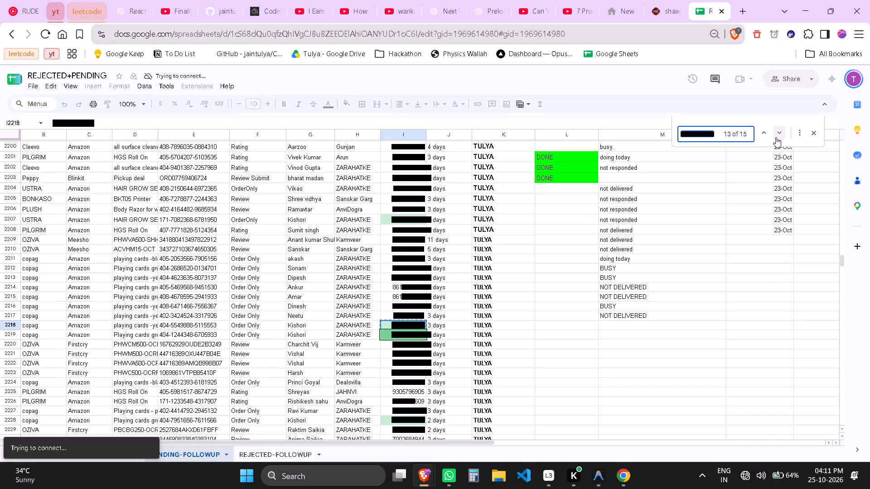
click(776, 137)
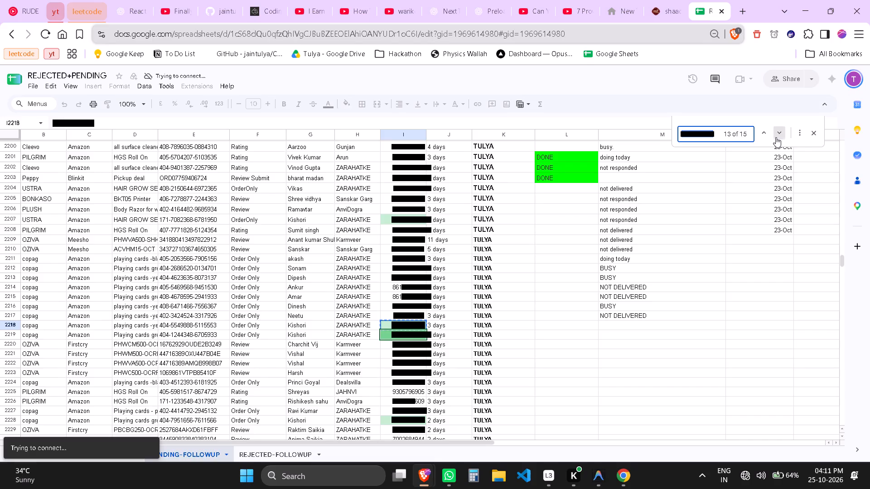
click(776, 137)
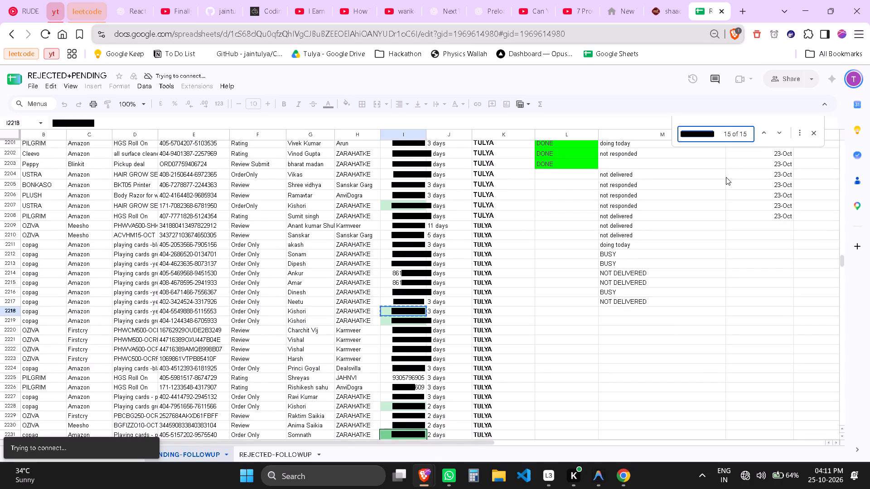
scroll(726, 177, down, 2)
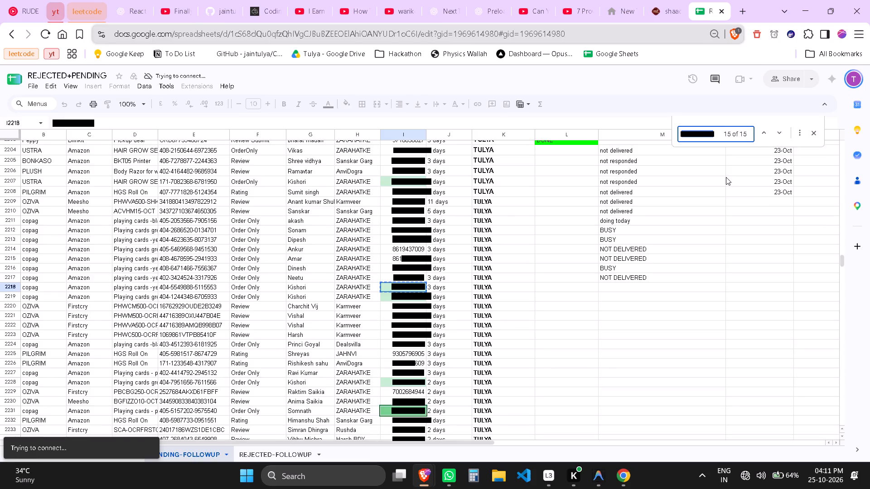
scroll(726, 177, down, 1)
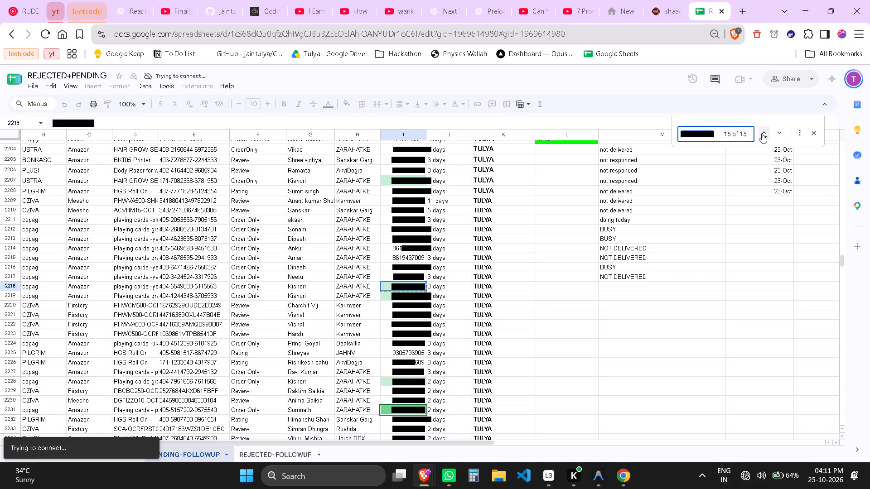
Recheck the contact number's earlier matches back to row 1578 for remarks, and return to the match in row 1672.
click(761, 133)
click(761, 133)
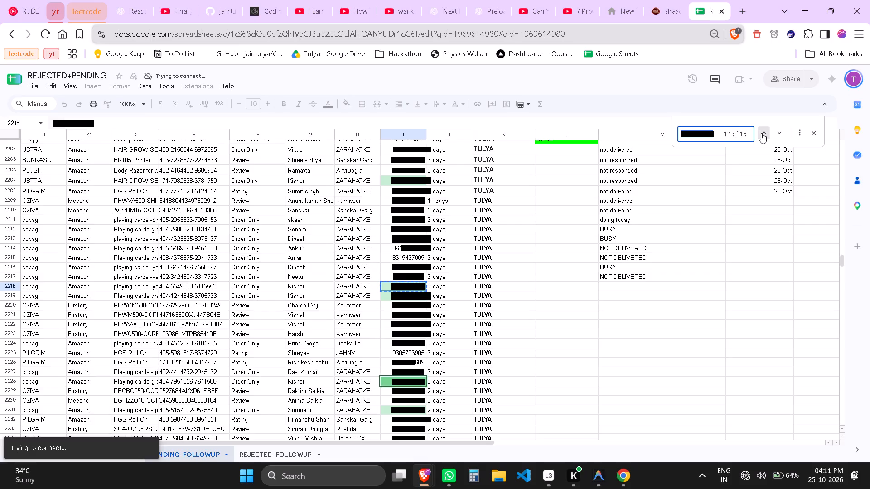
click(761, 133)
click(761, 133)
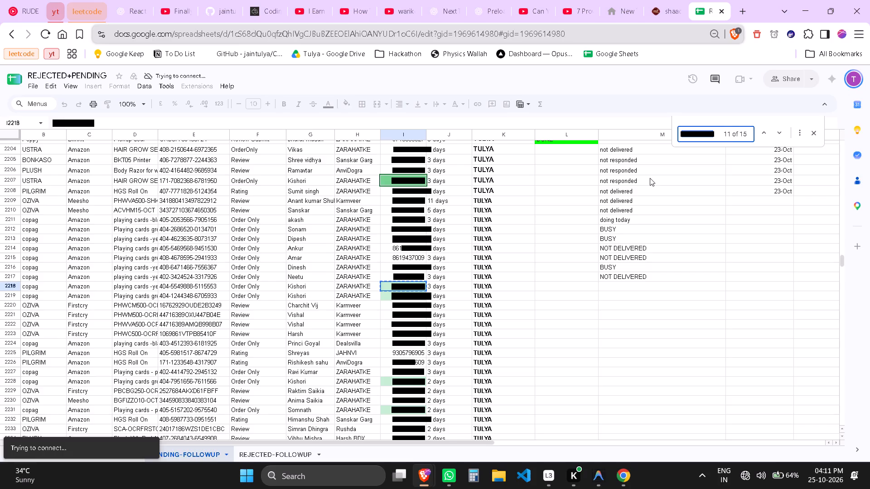
click(761, 137)
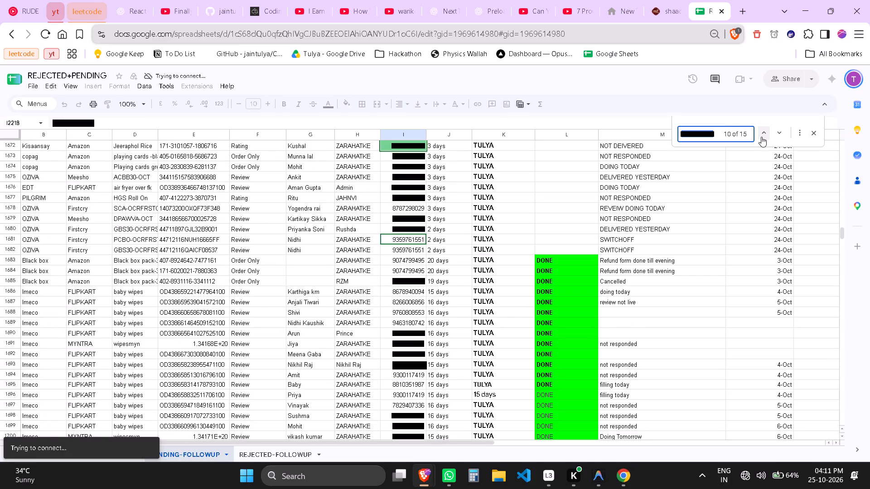
click(761, 137)
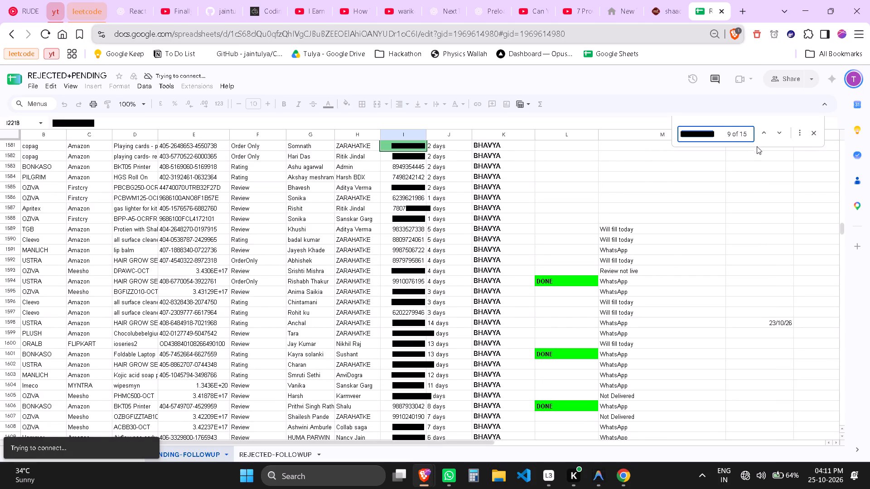
click(766, 131)
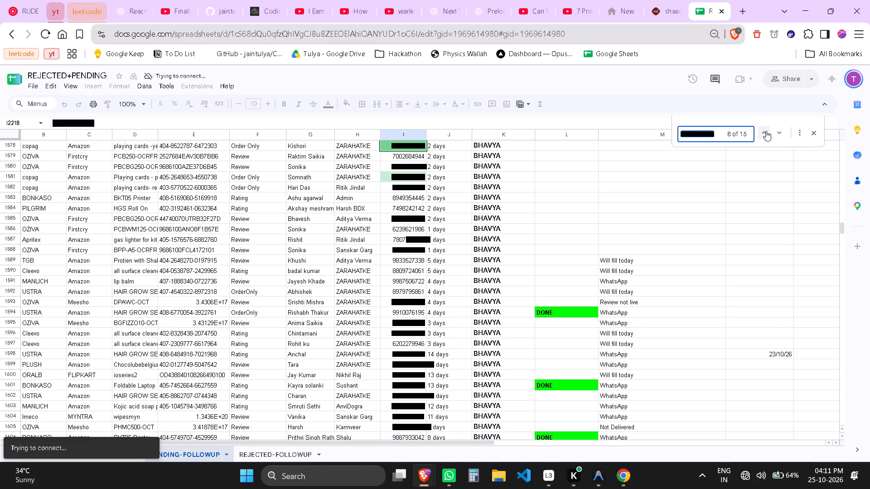
click(783, 129)
click(783, 129)
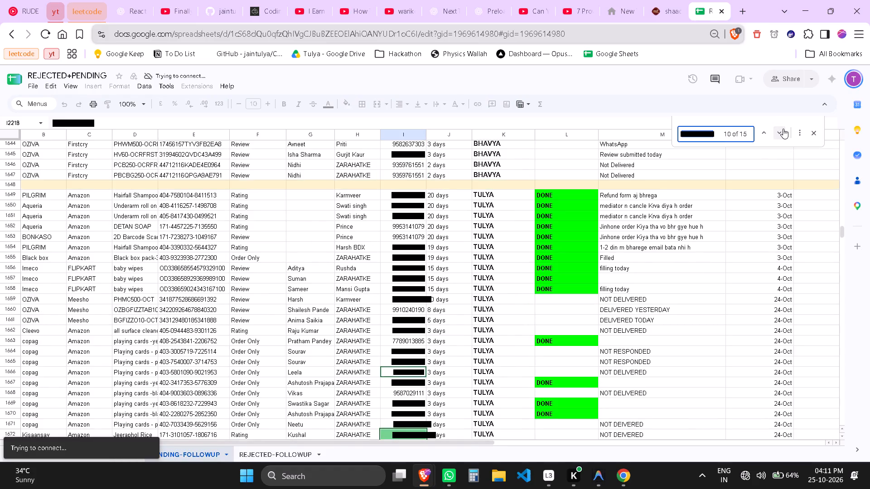
Set the column M remarks for the searched contact's rows 2218, 2228 and 2231 to NOT DELIVERED.
triple_click(783, 129)
double_click(783, 129)
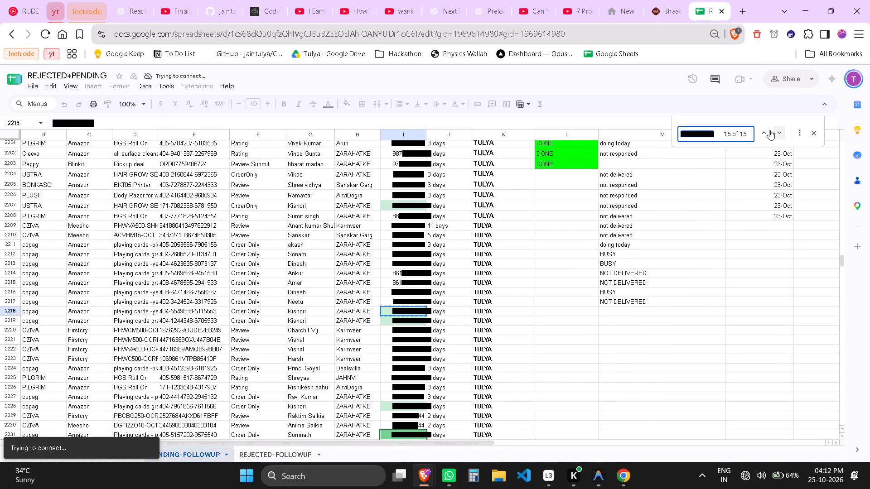
scroll(633, 169, down, 1)
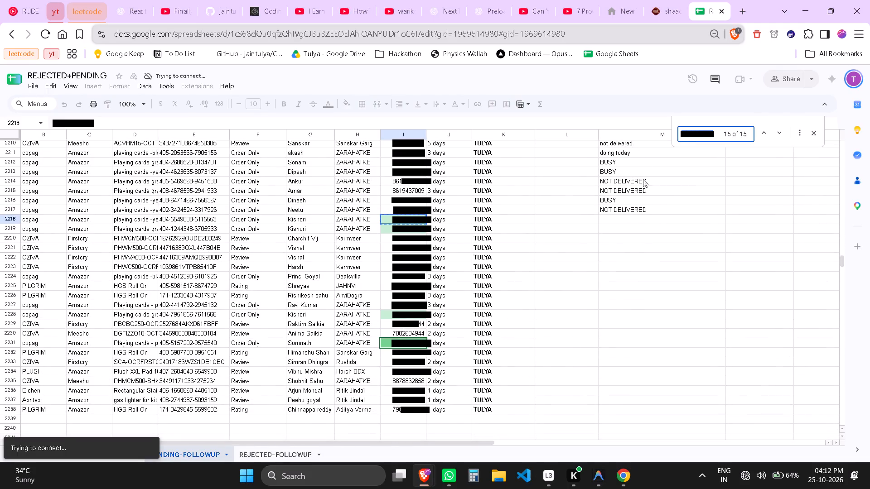
click(604, 221)
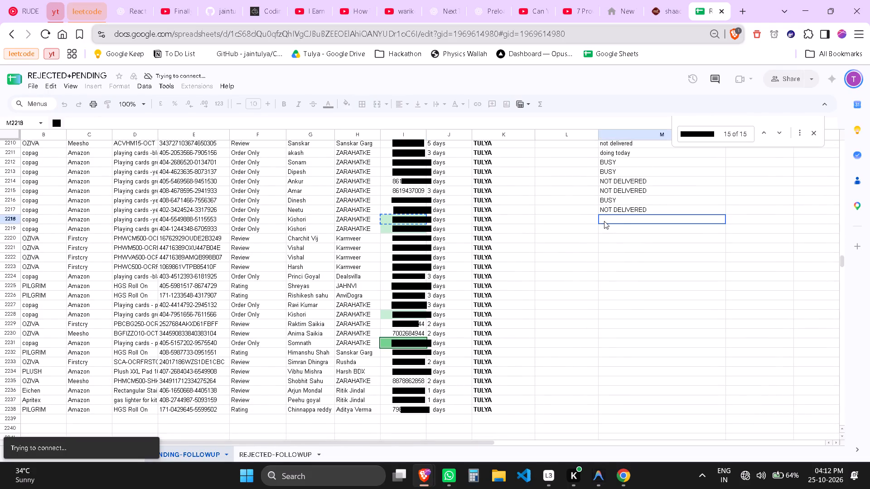
click(613, 209)
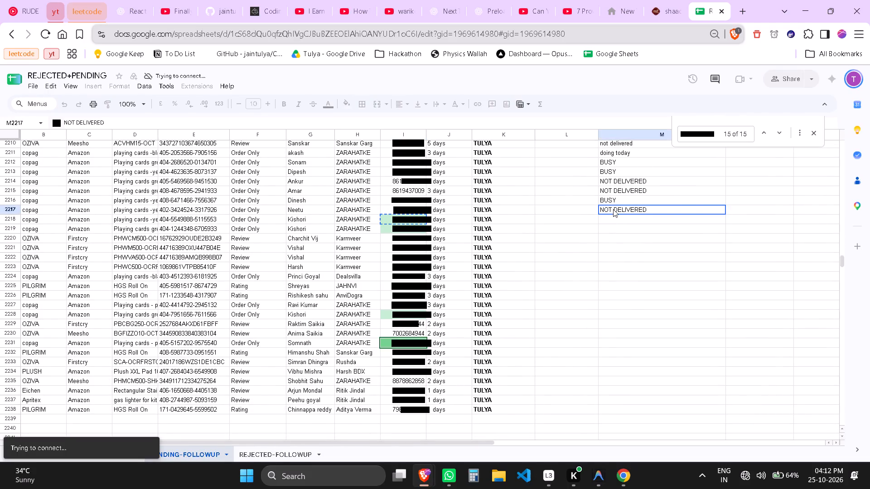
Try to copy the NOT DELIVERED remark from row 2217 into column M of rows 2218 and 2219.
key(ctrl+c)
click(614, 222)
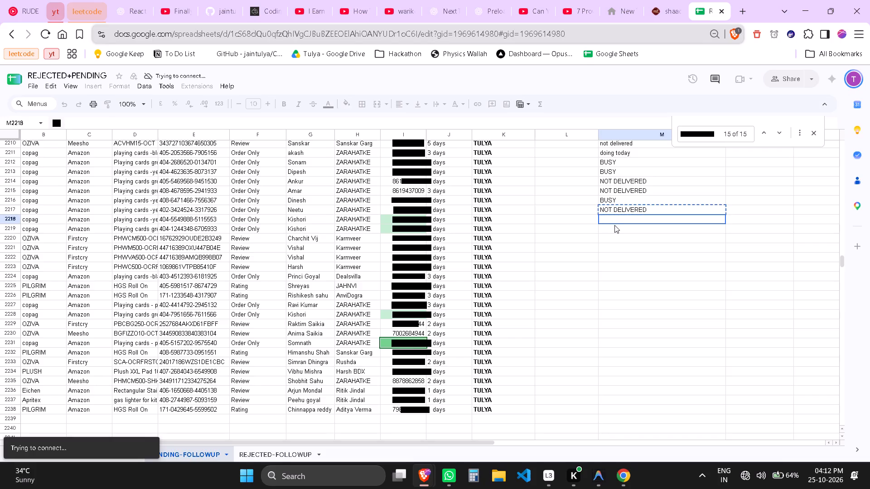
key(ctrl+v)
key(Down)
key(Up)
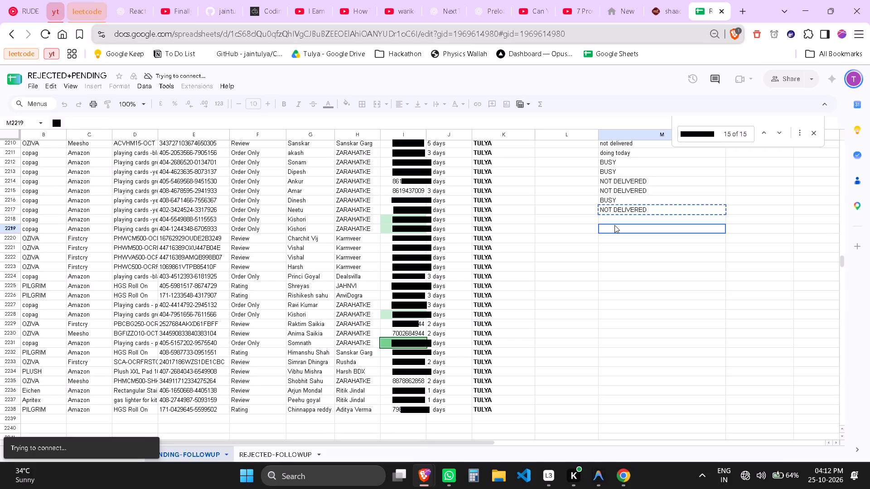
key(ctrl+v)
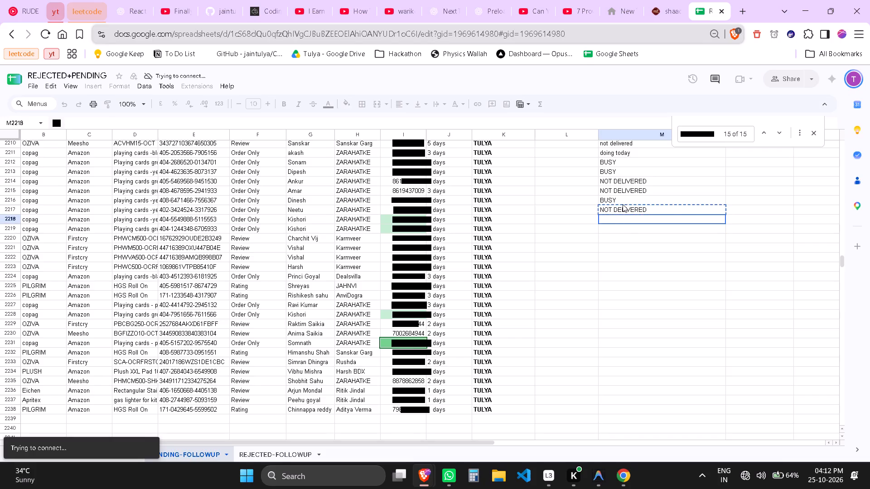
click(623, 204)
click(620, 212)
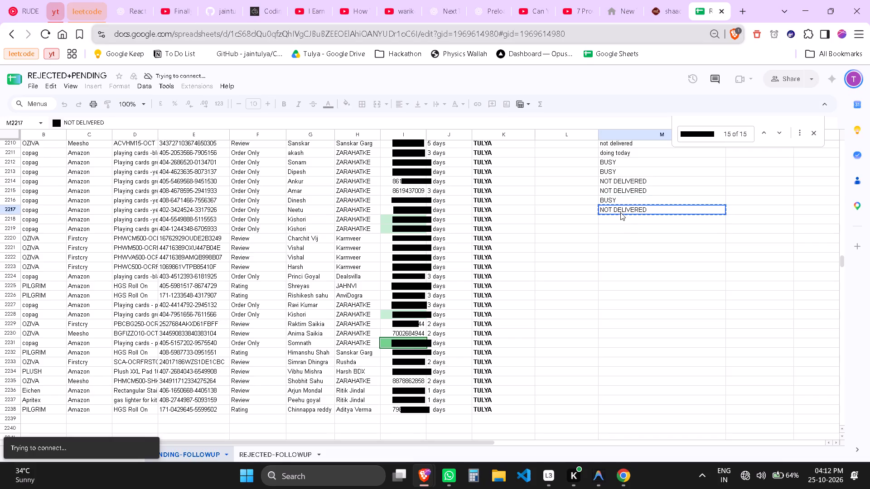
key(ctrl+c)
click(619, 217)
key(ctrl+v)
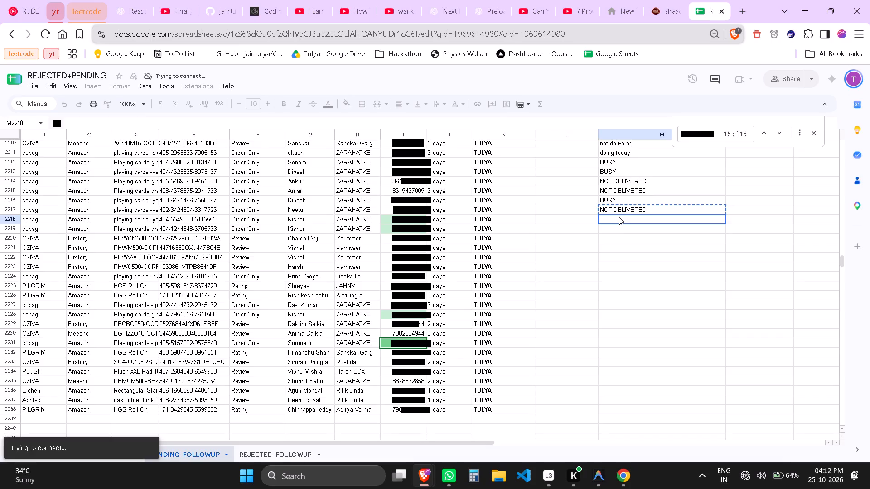
Refresh the available Wi-Fi networks and reconnect the computer to the Iqoo z10 network.
click(745, 481)
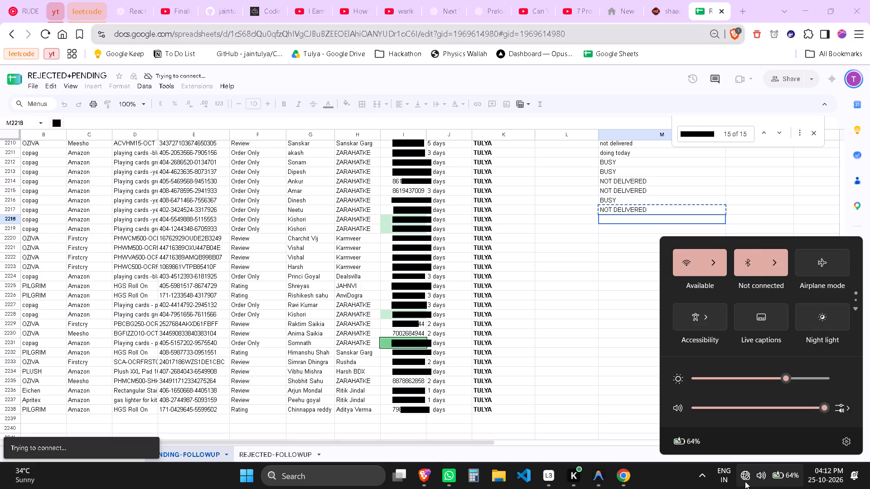
click(724, 262)
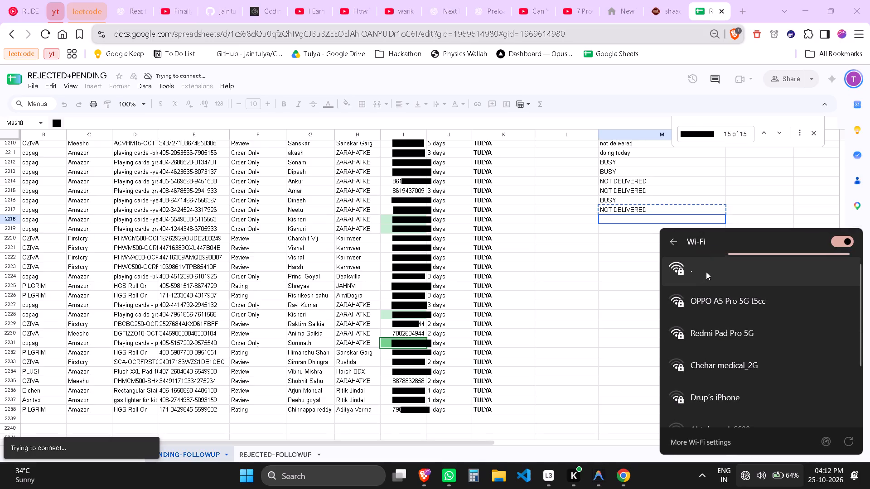
click(706, 272)
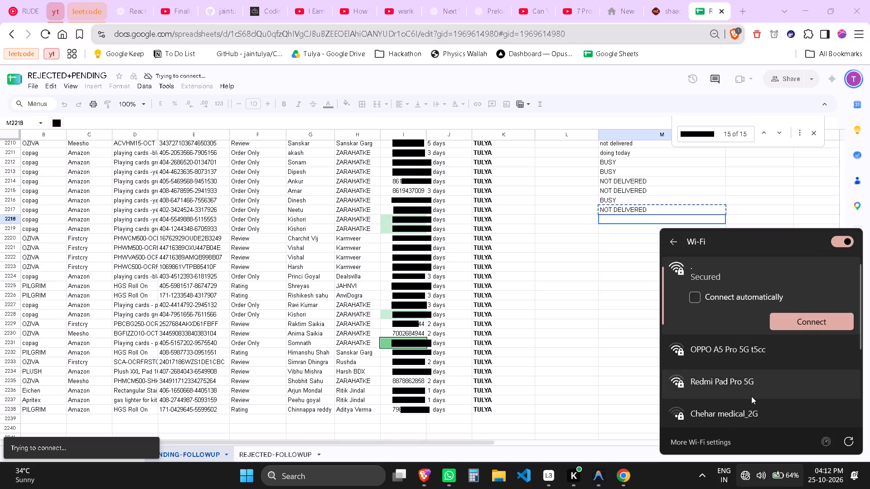
scroll(751, 396, down, 1)
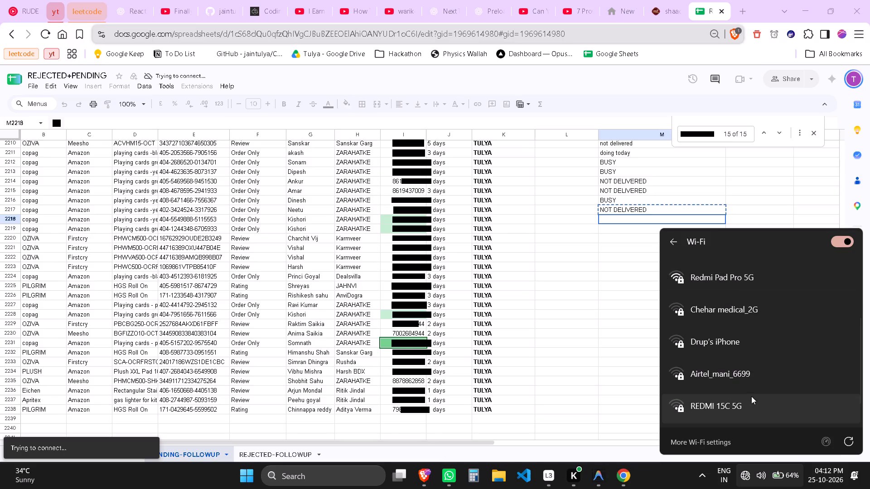
click(850, 444)
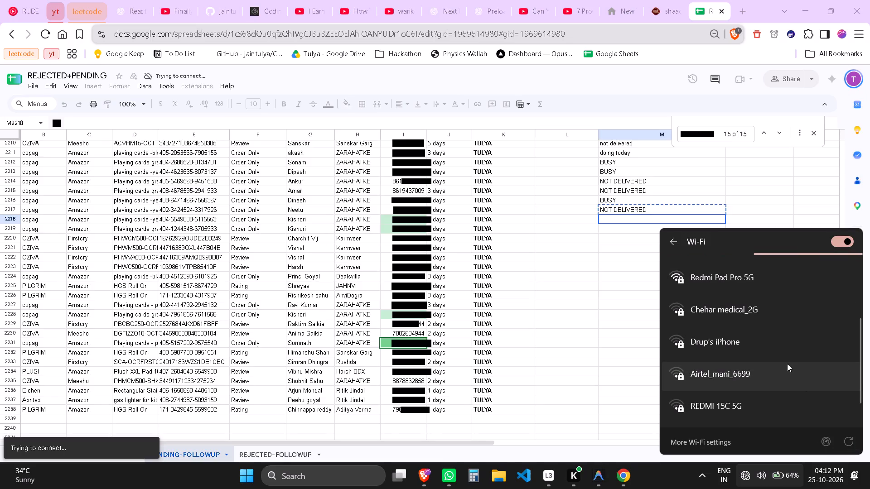
scroll(771, 324, up, 1)
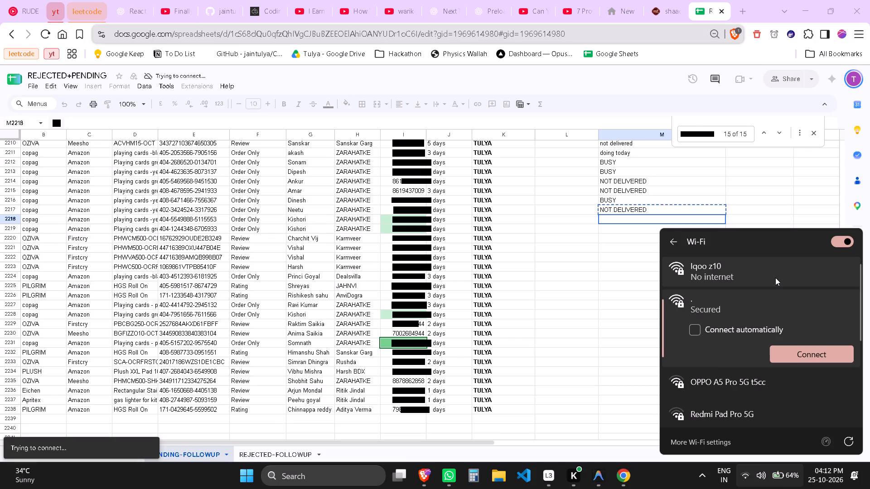
click(775, 278)
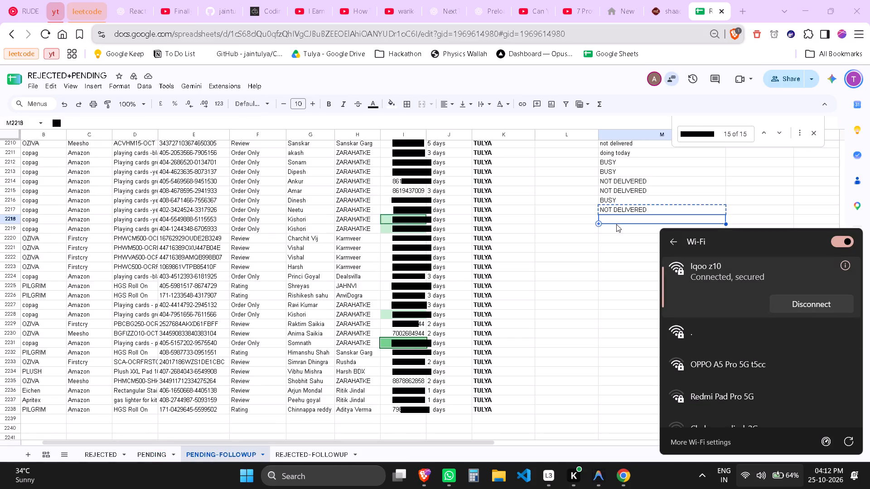
Copy row 2217's NOT DELIVERED remark into column M of rows 2218, 2228 and 2231.
click(616, 211)
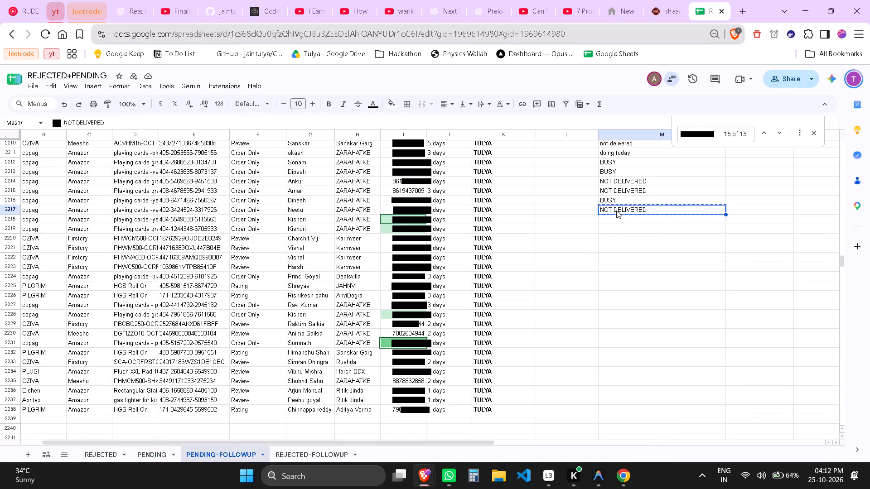
key(ctrl+c)
key(Down)
key(ctrl+v)
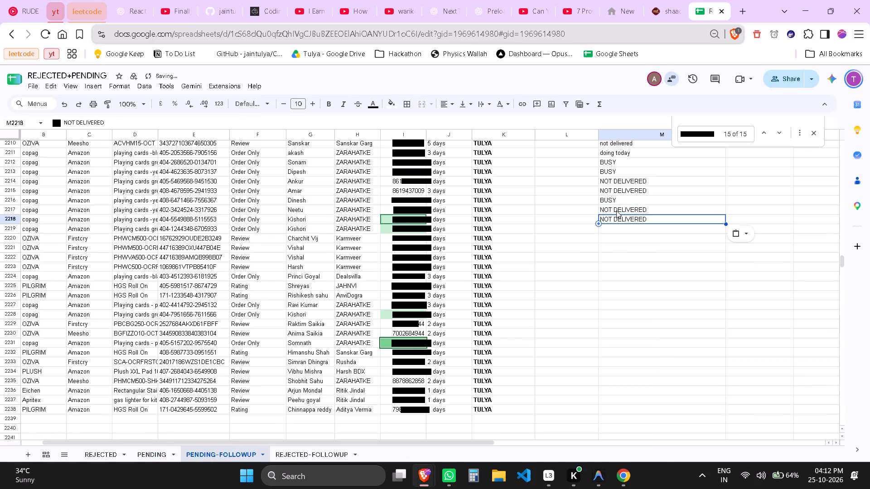
key(Down)
key(Down)
key(Down)
key(Down)
key(Down)
key(Down)
key(Down)
key(Down)
key(Down)
key(Down)
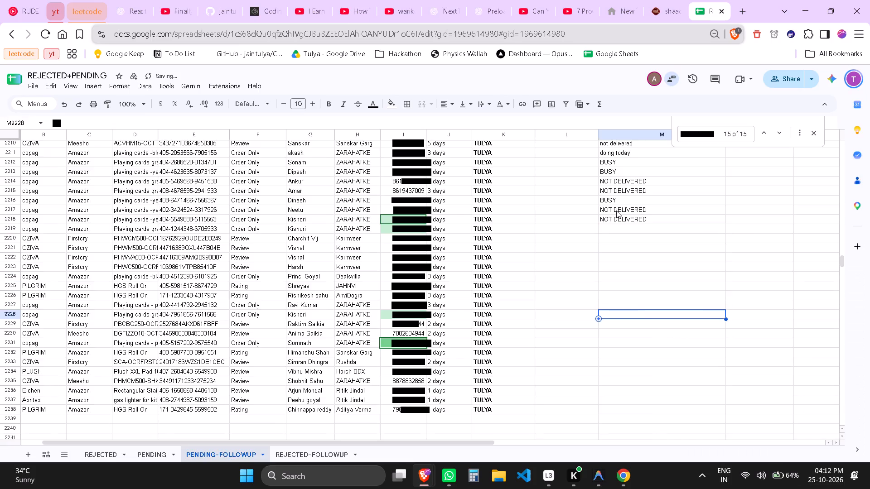
key(ctrl+v)
key(Down)
key(Down)
key(Down)
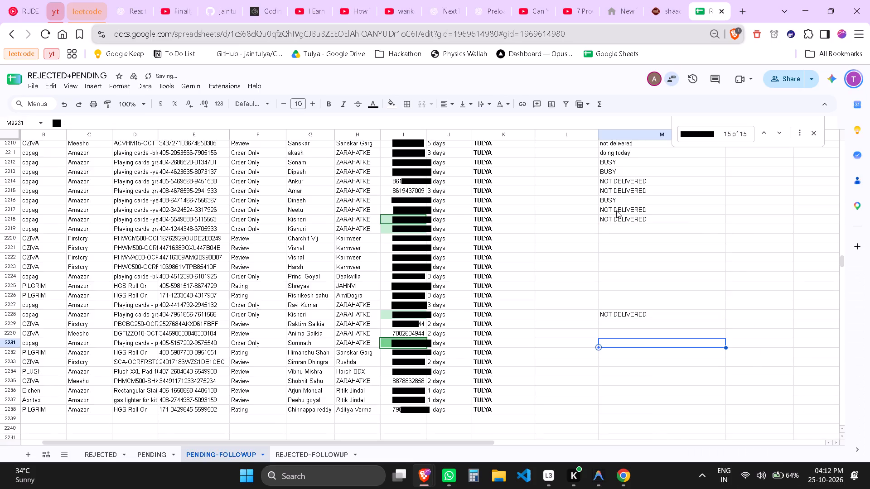
key(ctrl+v)
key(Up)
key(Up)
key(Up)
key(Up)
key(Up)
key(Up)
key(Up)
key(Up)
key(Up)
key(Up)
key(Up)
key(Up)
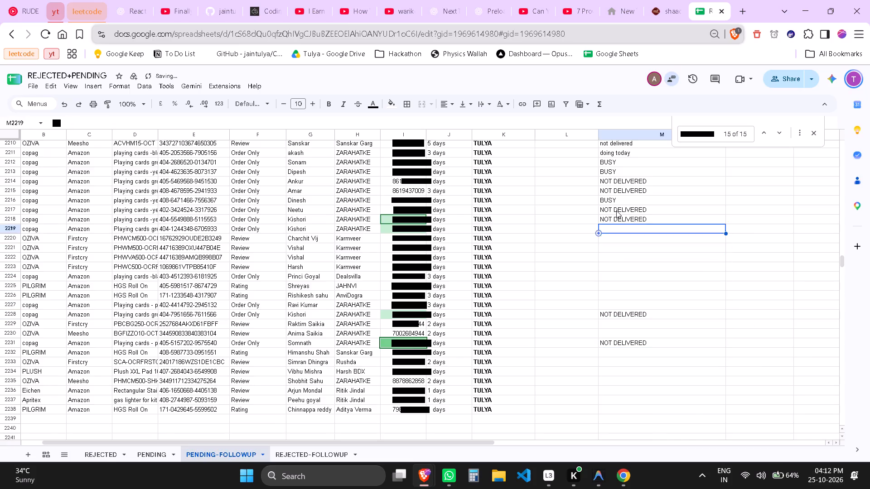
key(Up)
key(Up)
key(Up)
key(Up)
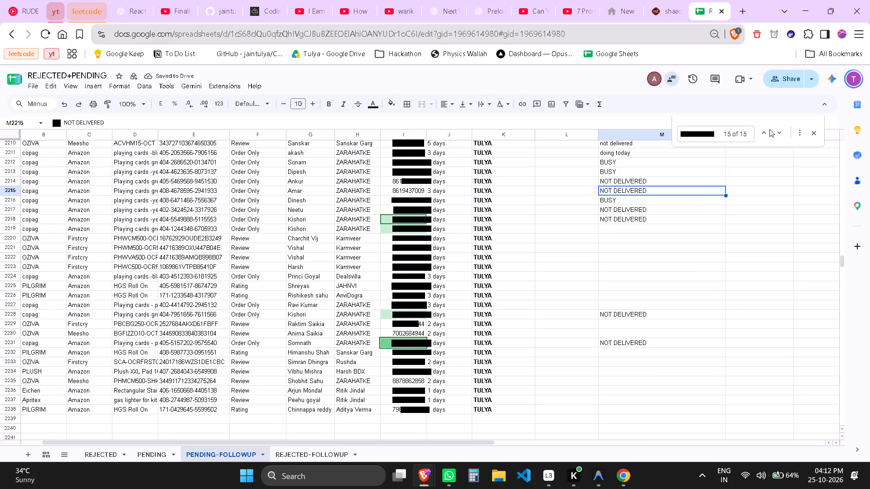
Go to the contact number's earlier match in row 2207 and replace its remark with the copied NOT DELIVERED.
click(761, 134)
click(761, 134)
click(761, 134)
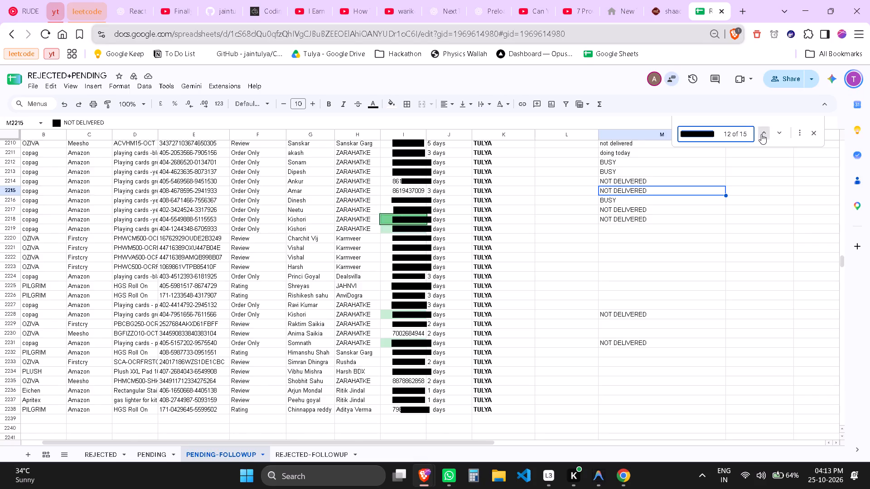
click(761, 134)
scroll(679, 206, up, 1)
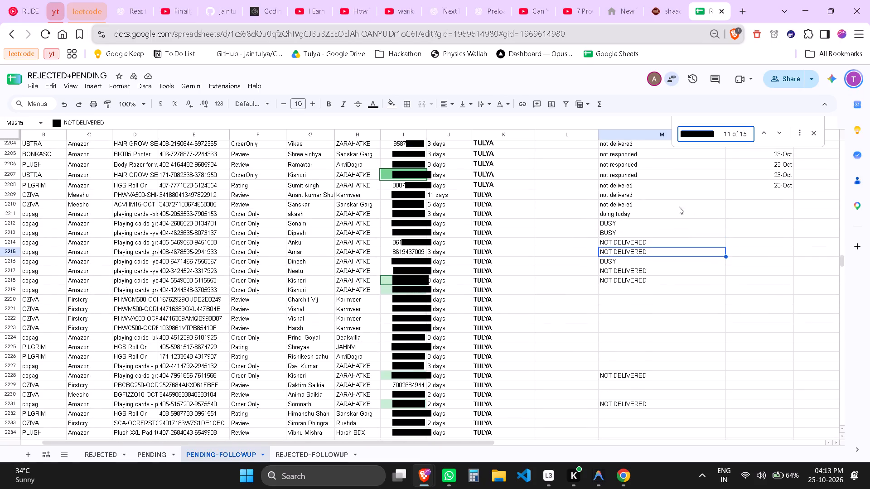
click(638, 174)
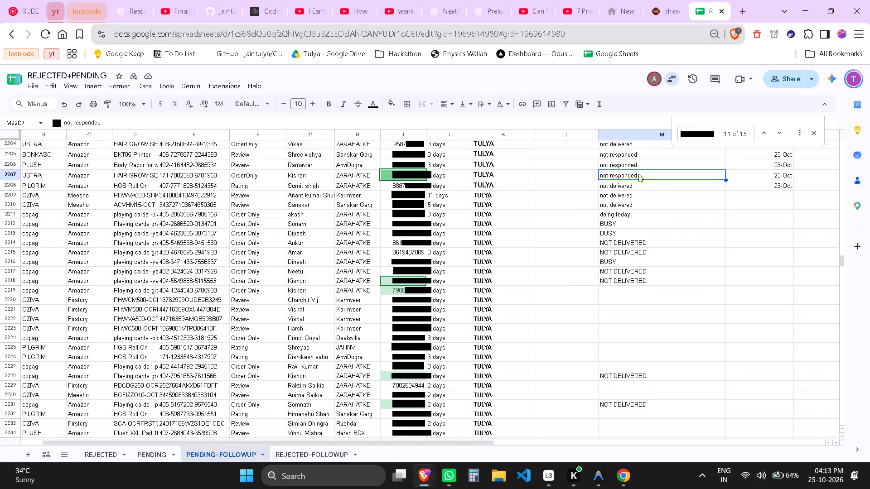
key(ctrl+v)
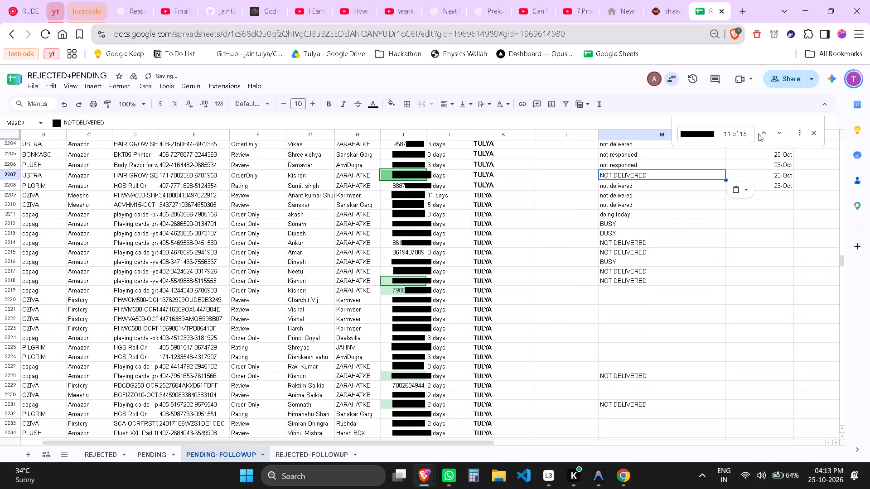
Check the contact number's other matches, including rows 1672, 1581, 430, 472, 474, 1012, 1053 and 1055, for remarks.
click(761, 134)
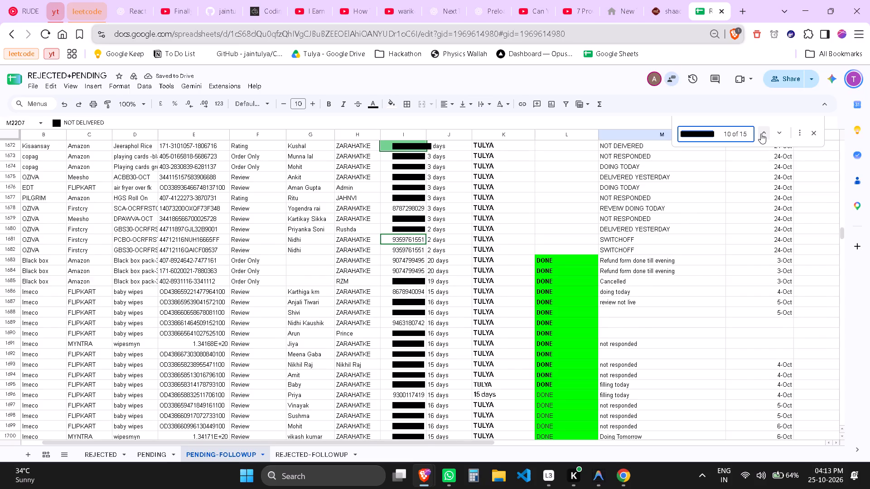
click(761, 134)
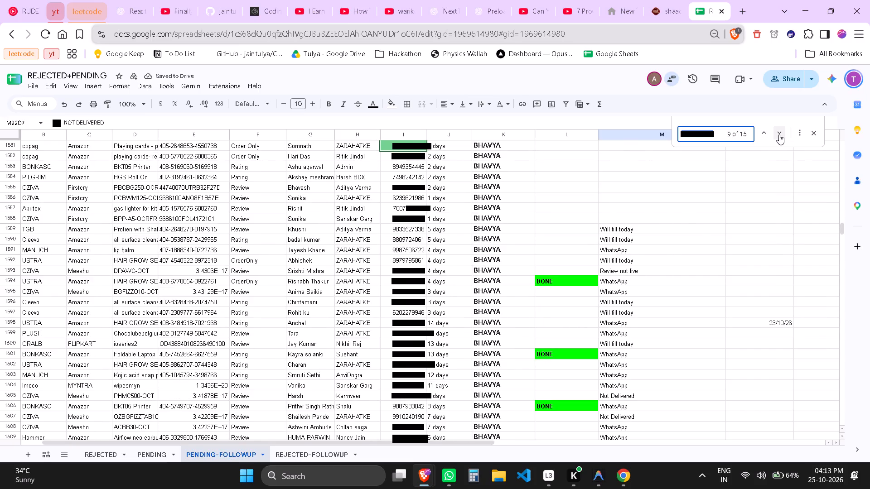
click(779, 134)
triple_click(779, 134)
triple_click(779, 134)
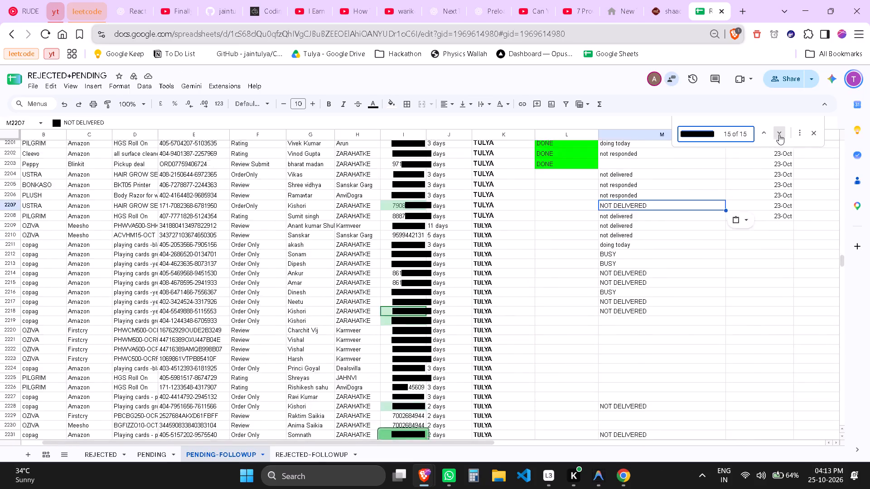
click(779, 134)
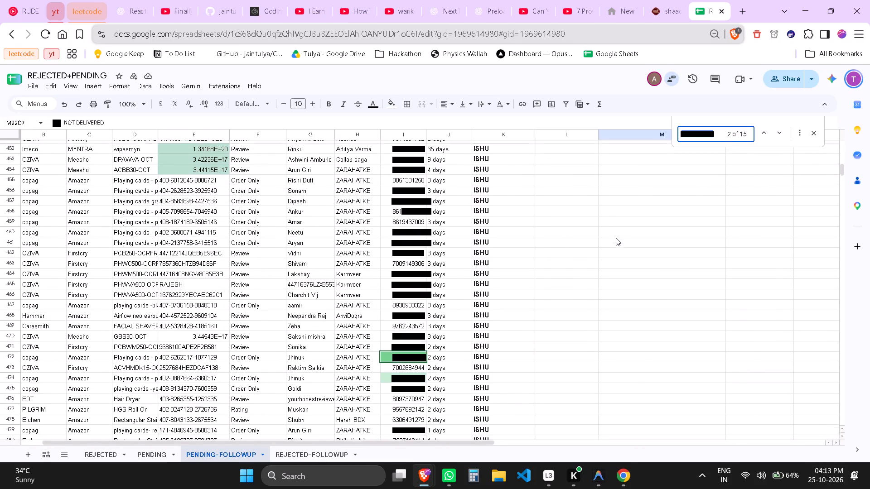
click(762, 137)
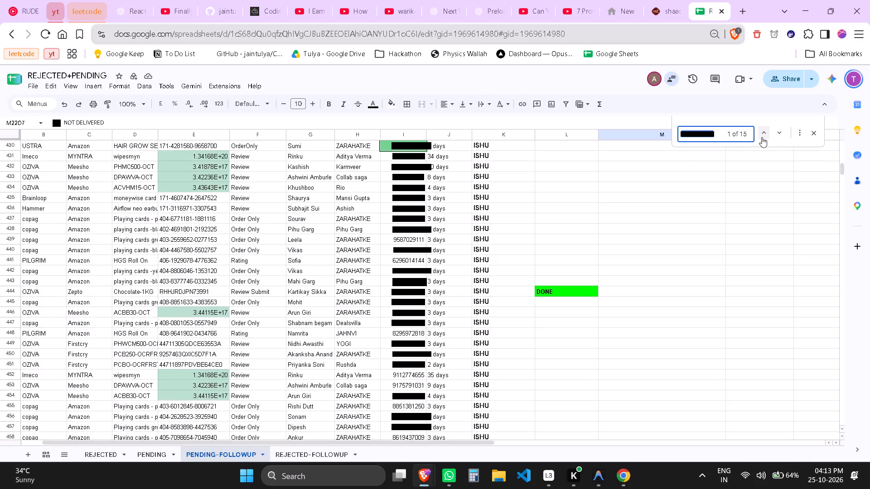
scroll(665, 276, right, 1)
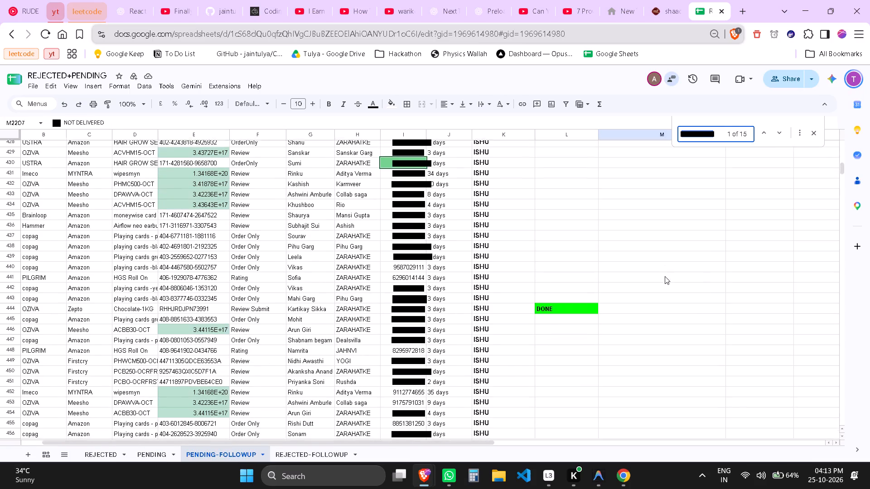
drag(768, 135, 778, 134)
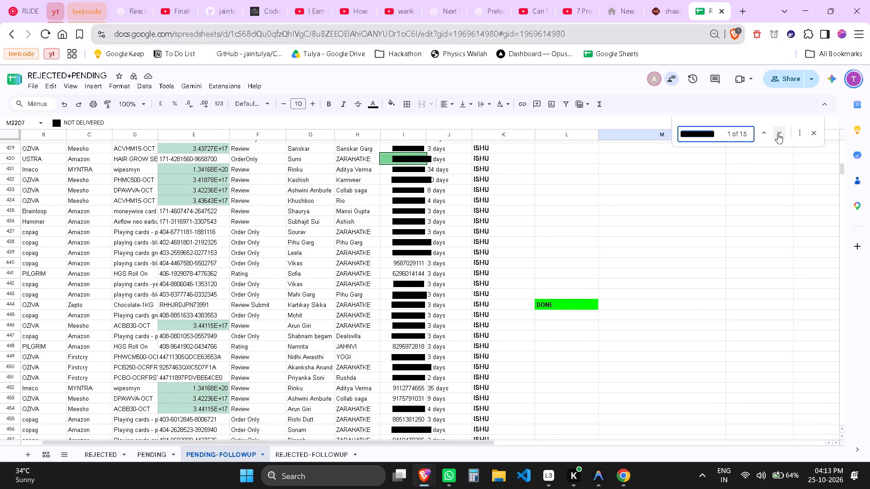
click(778, 134)
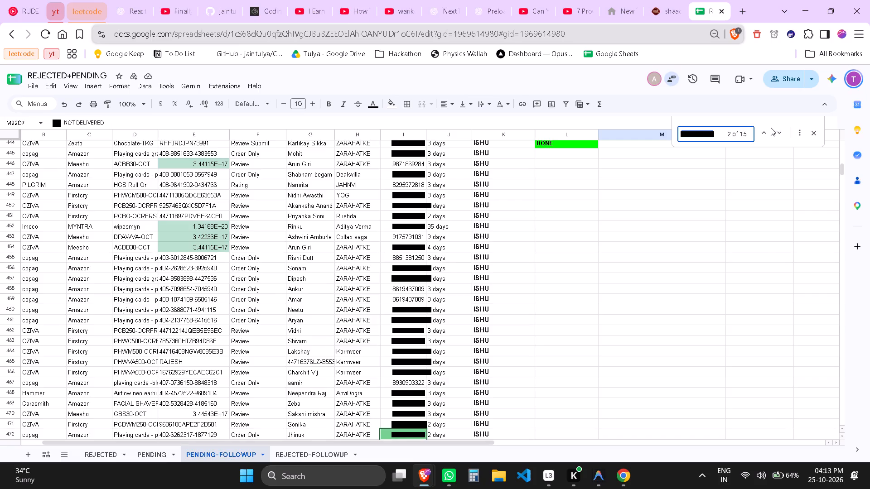
click(777, 134)
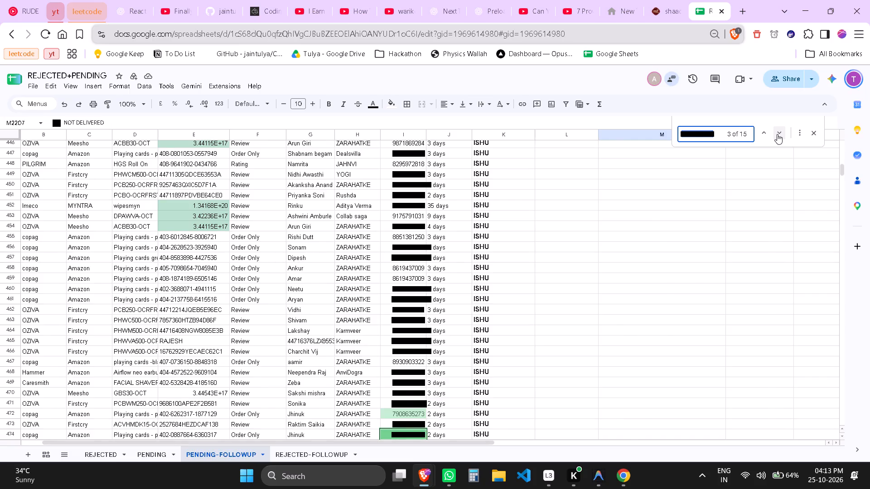
click(777, 134)
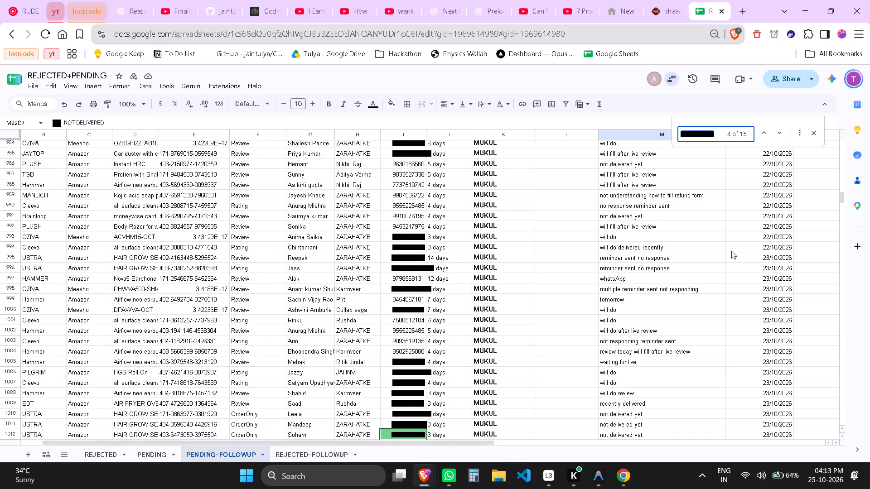
scroll(731, 251, down, 5)
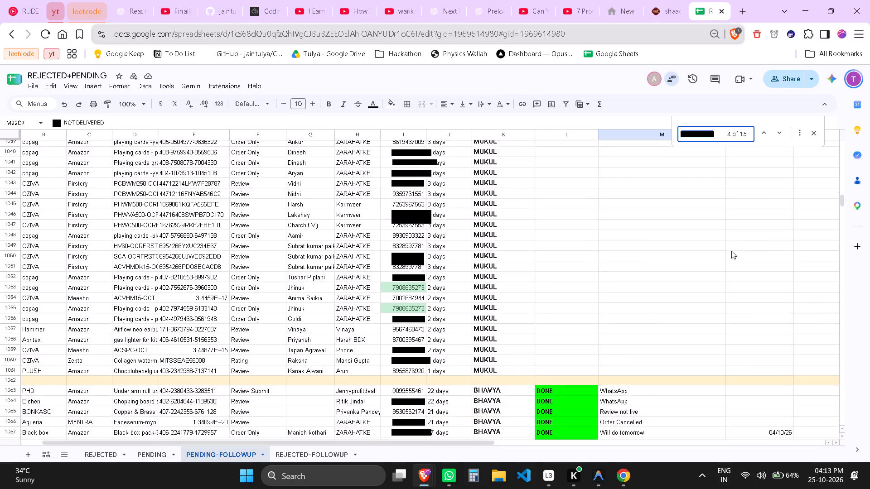
scroll(731, 251, down, 2)
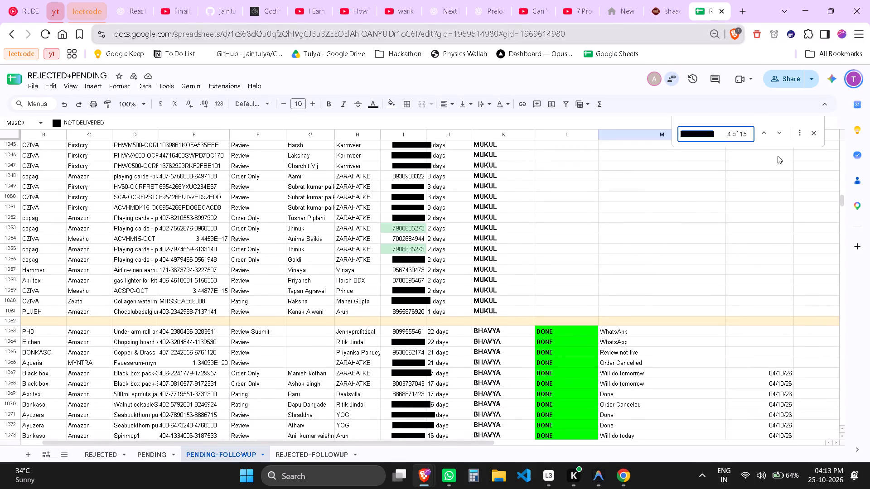
Copy the NOT DELIVERED remark from row 2218 into the column M cell of row 2219.
scroll(640, 279, down, 20)
scroll(640, 279, down, 9)
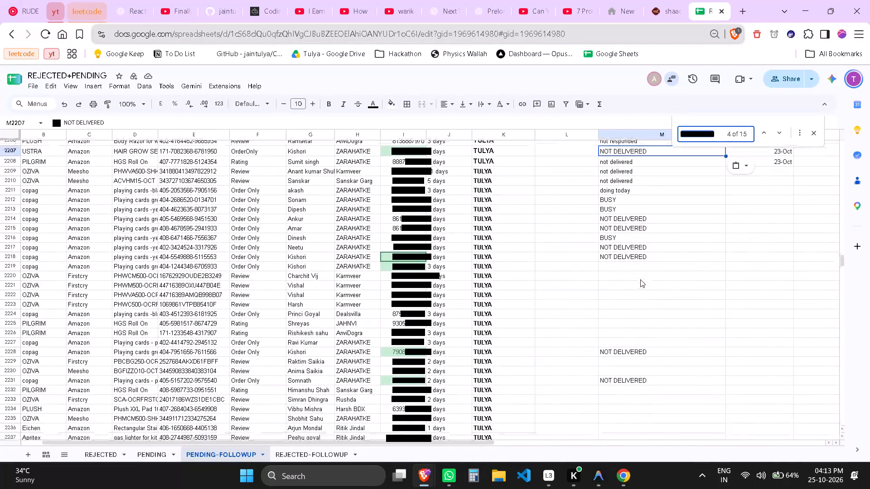
click(614, 263)
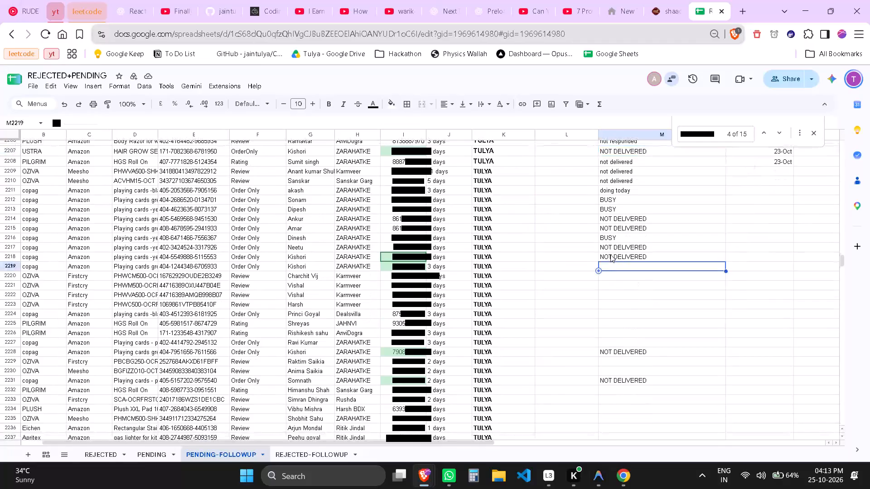
click(610, 254)
key(ctrl+c)
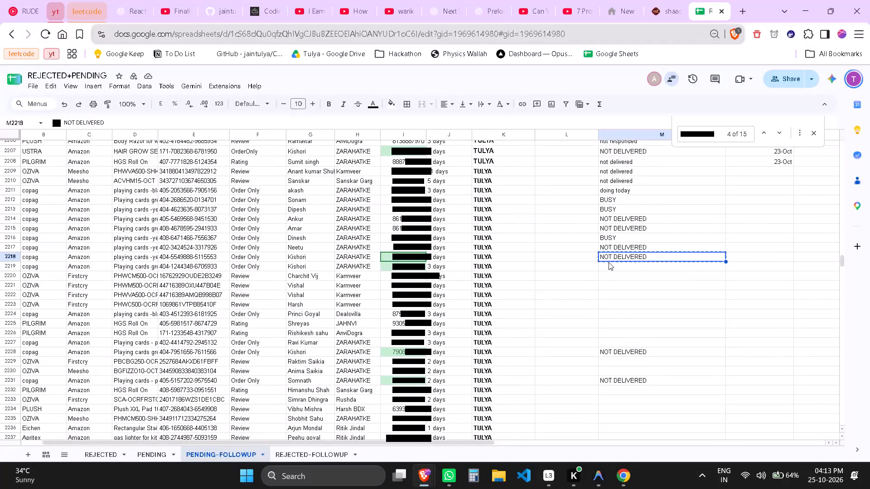
click(608, 262)
click(609, 264)
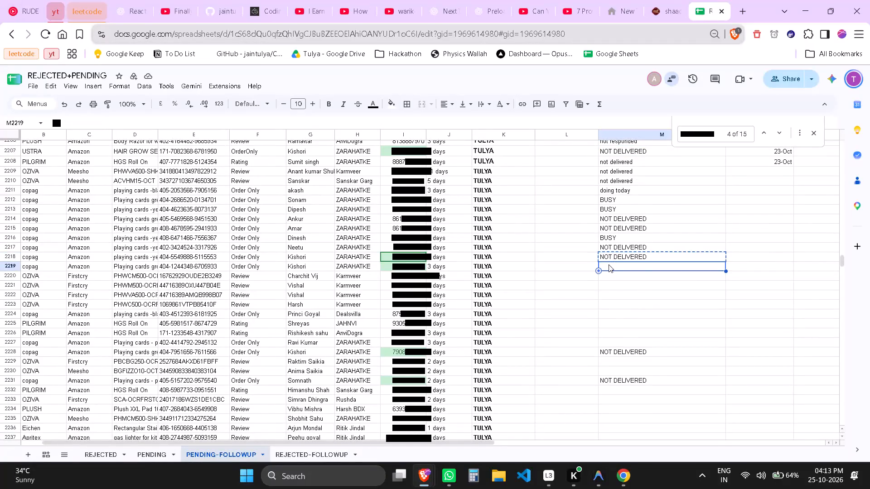
key(ctrl+v)
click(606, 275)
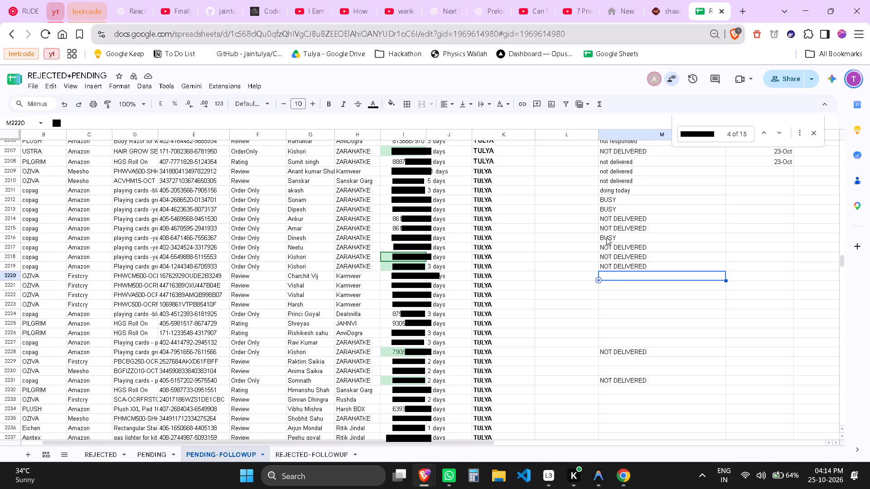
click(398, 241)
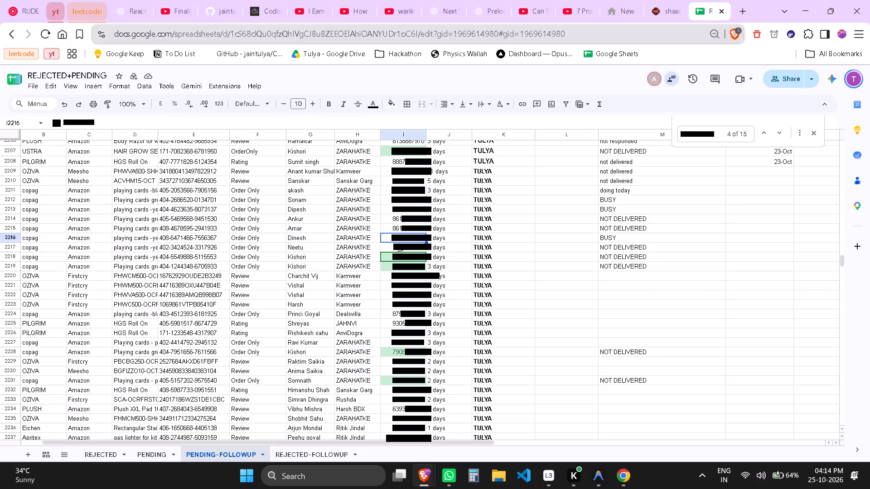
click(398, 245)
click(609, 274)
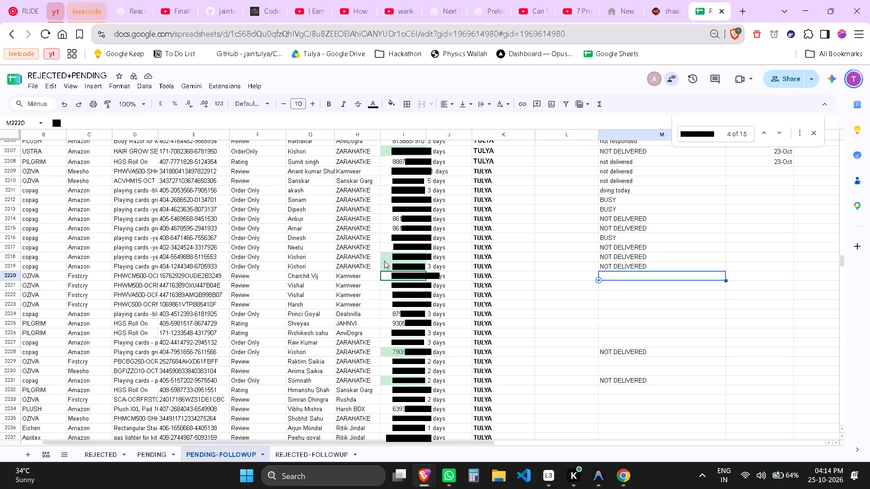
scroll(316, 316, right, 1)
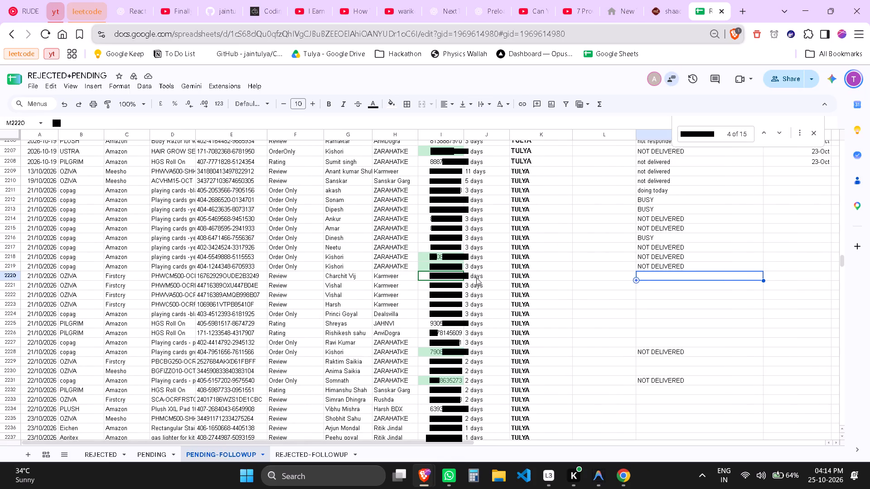
Search the sheet for row 2220's contact number and replace the remark at its earlier match in row 2163 with NOT DELIVERED.
click(429, 273)
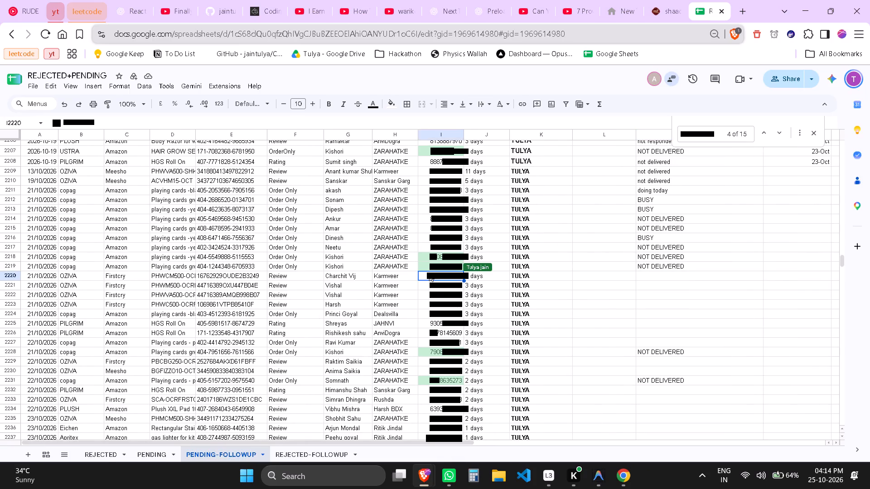
key(ctrl+c)
key(ctrl+f)
key(ctrl+v)
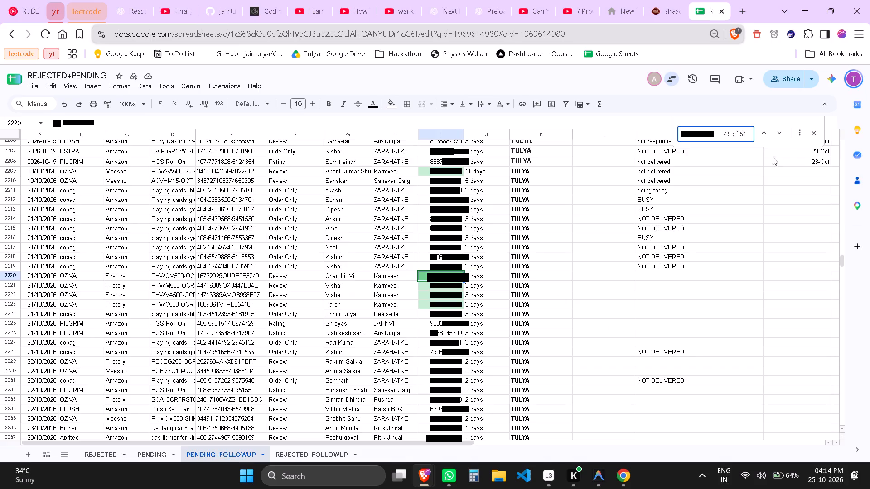
click(767, 134)
click(767, 134)
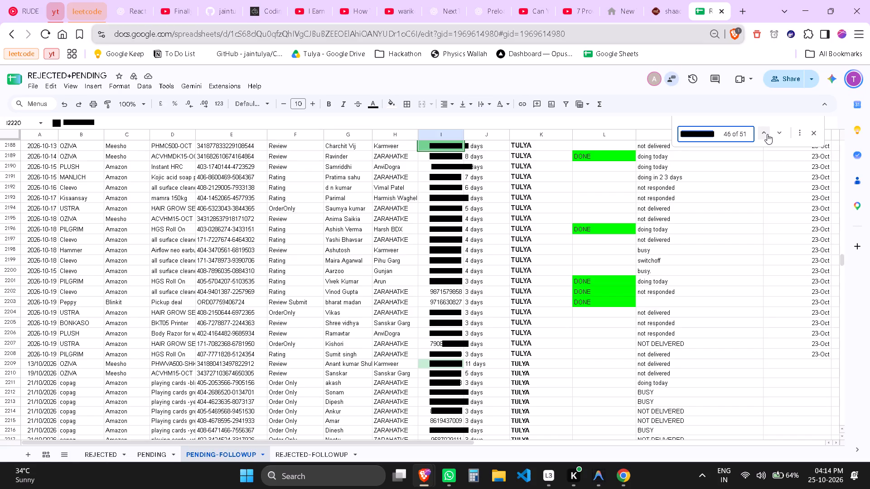
click(767, 134)
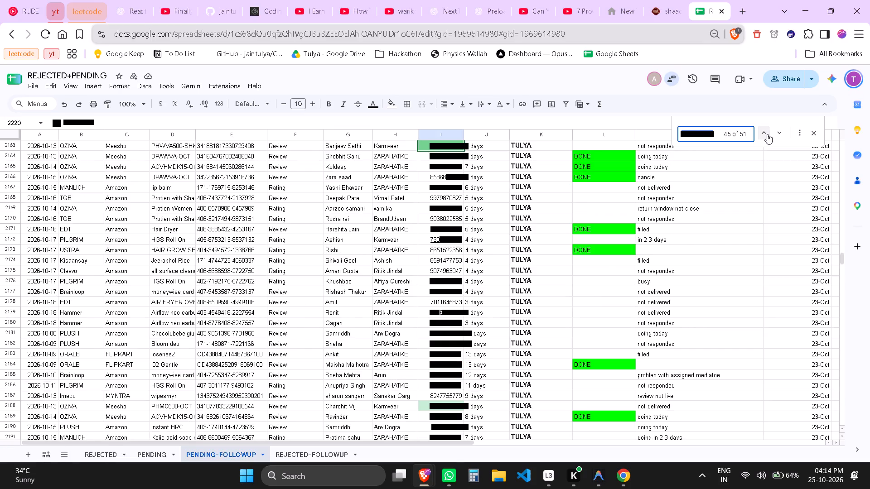
scroll(703, 223, up, 1)
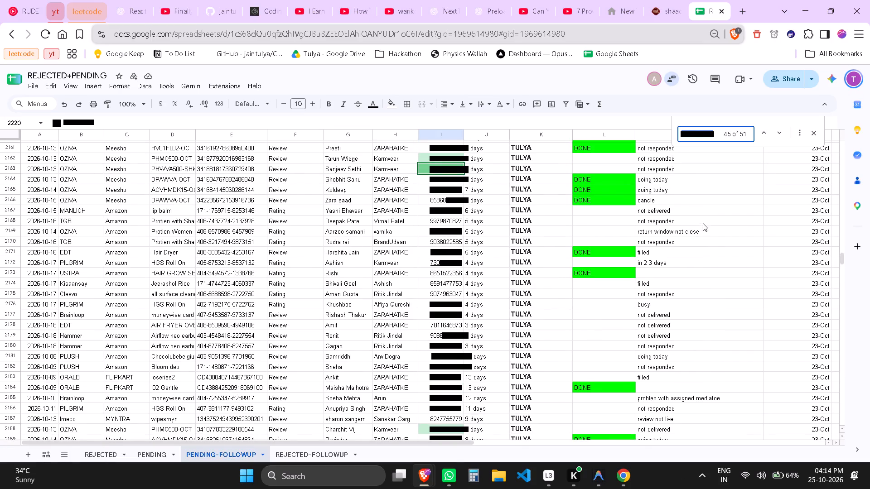
click(686, 169)
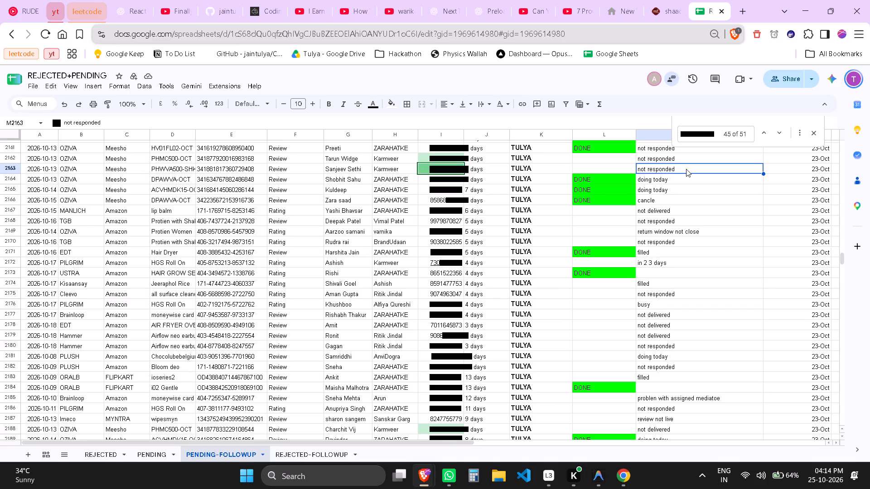
key(super+v)
key(Down)
key(Return)
key(ctrl+v)
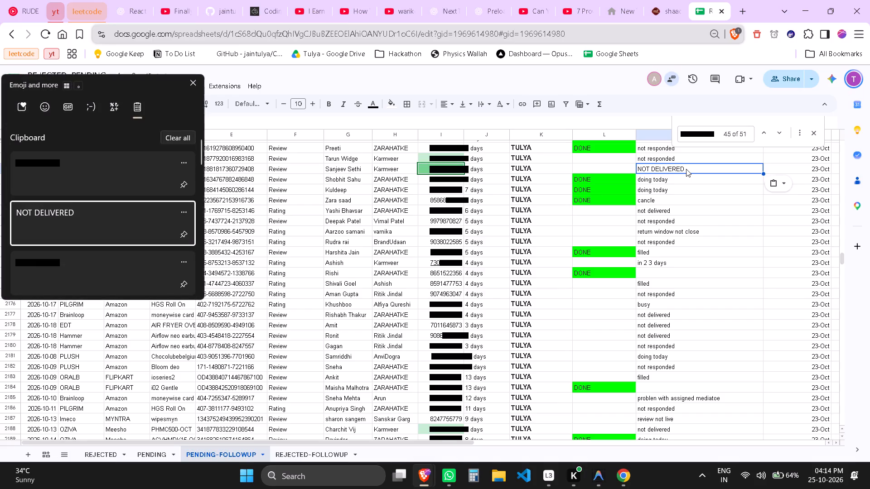
Go to the contact number's previous match in row 2162 and replace its column M remark with the copied NOT DELIVERED.
click(763, 134)
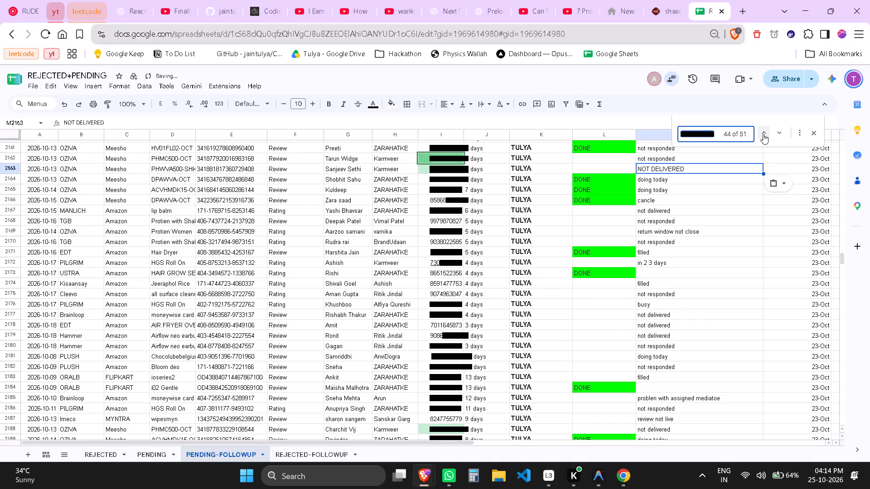
click(715, 157)
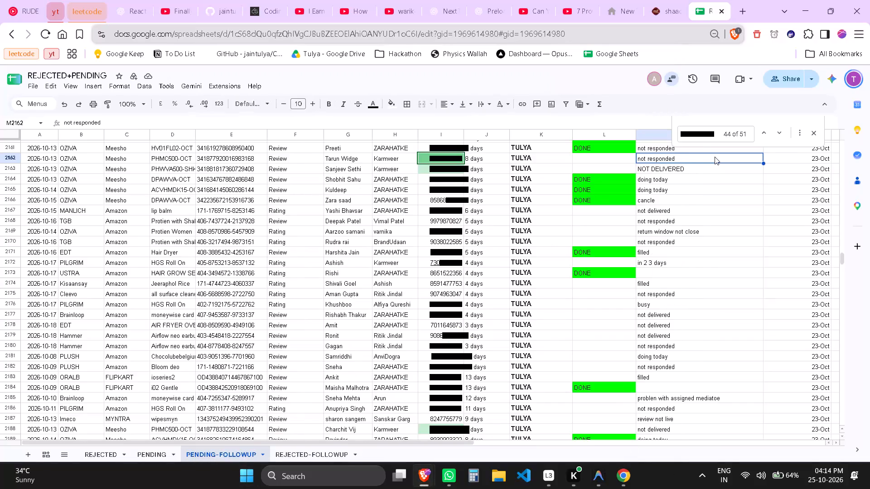
key(ctrl+v)
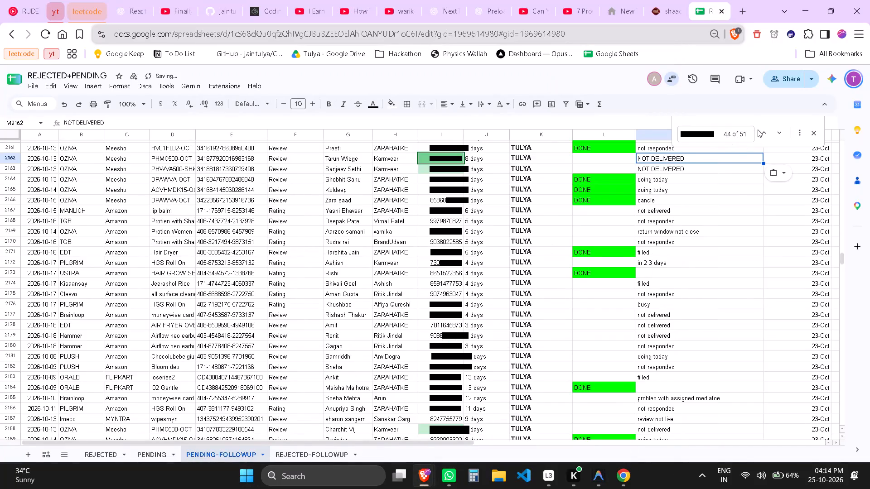
Go to the contact number's previous match in row 2148 and check its remark and the surrounding entries.
click(758, 129)
click(763, 133)
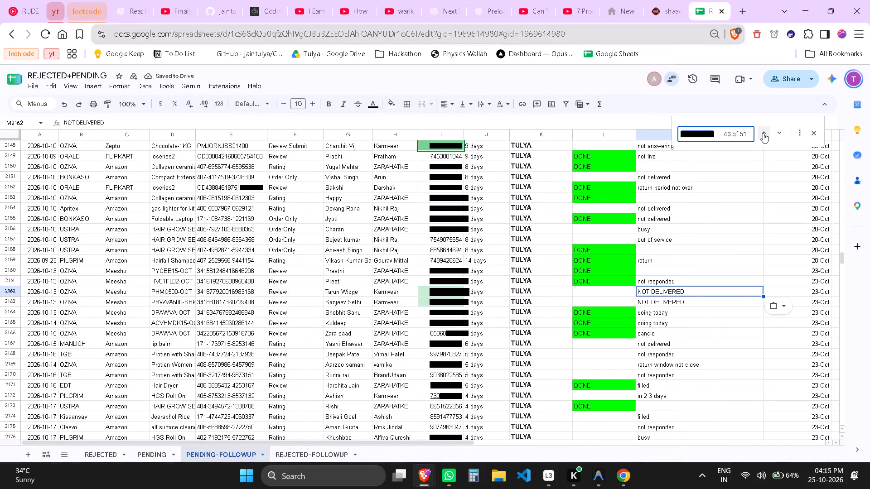
scroll(718, 218, up, 1)
click(681, 176)
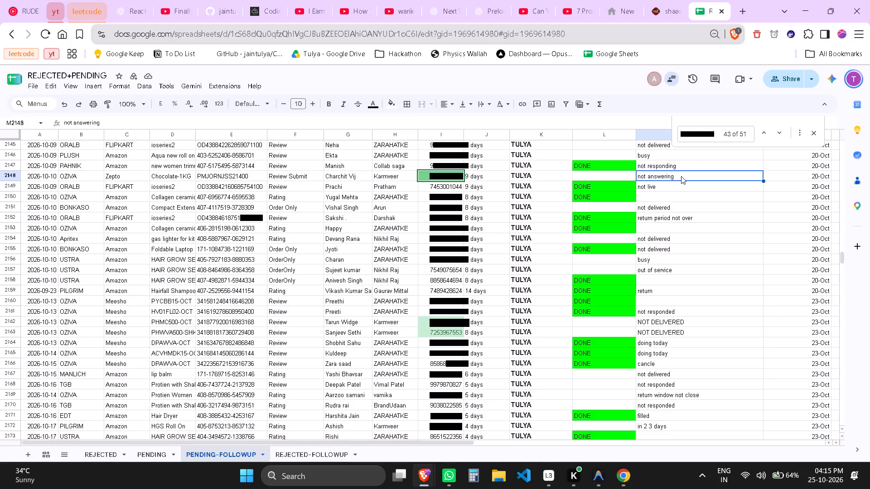
scroll(652, 225, up, 1)
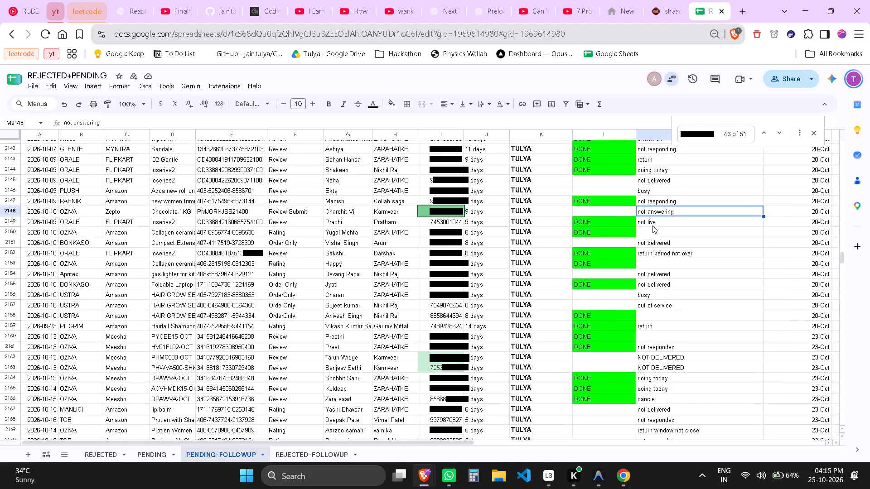
scroll(652, 225, up, 2)
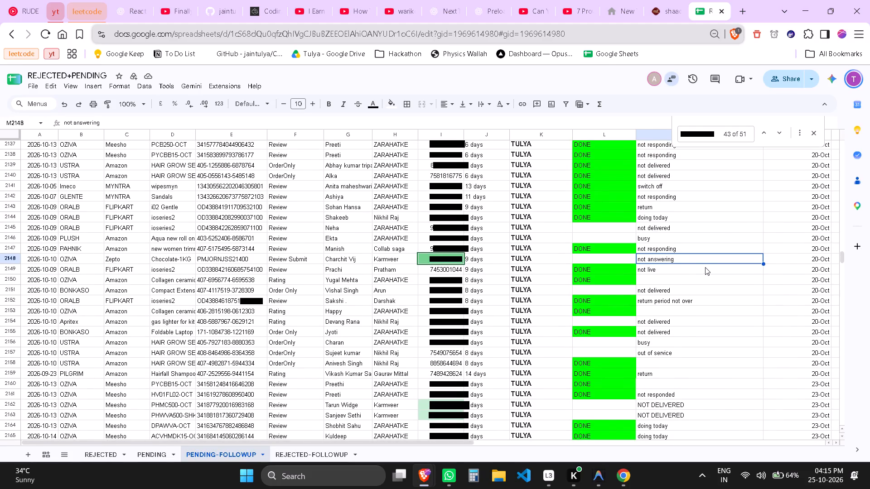
Enter the follow-up date 25-OCT in column O of rows 2162 and 2163.
scroll(704, 265, left, 2)
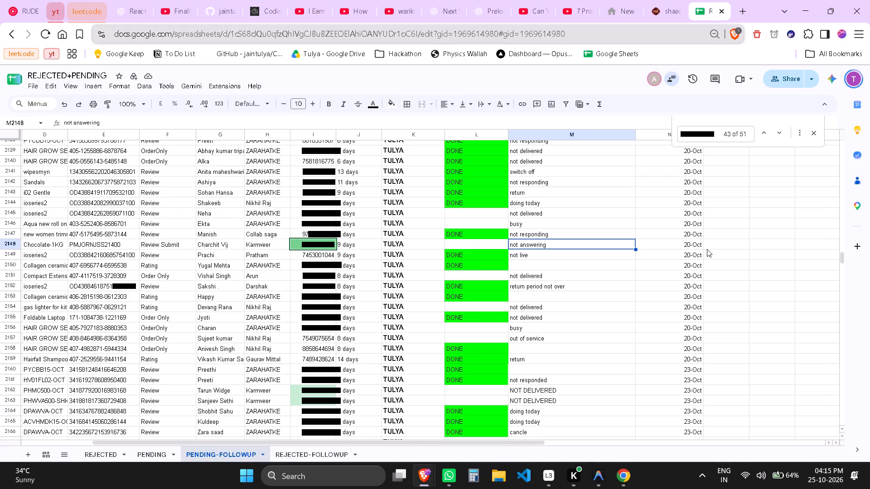
click(727, 390)
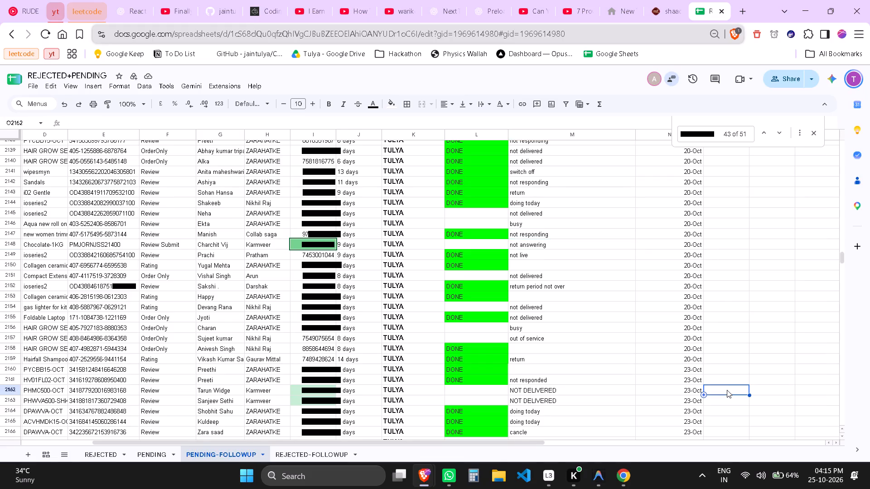
key(2)
text(5-)
text(OCT)
key(Down)
text(25-OCT)
key(Up)
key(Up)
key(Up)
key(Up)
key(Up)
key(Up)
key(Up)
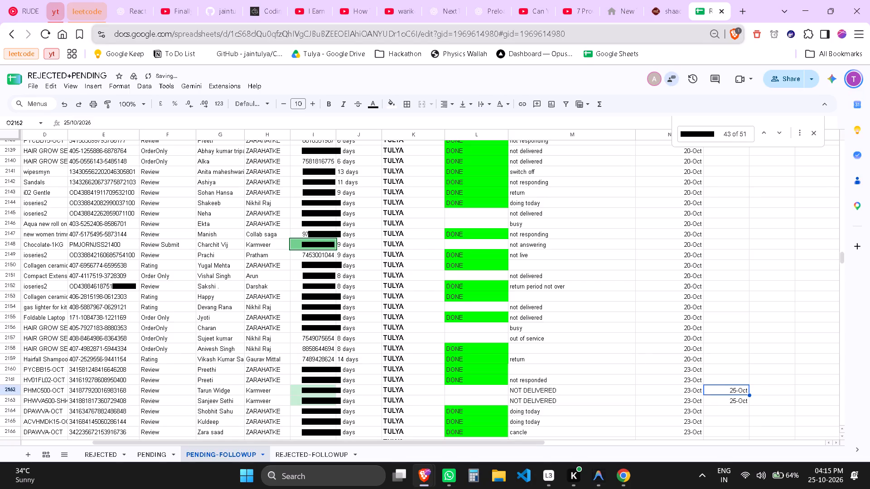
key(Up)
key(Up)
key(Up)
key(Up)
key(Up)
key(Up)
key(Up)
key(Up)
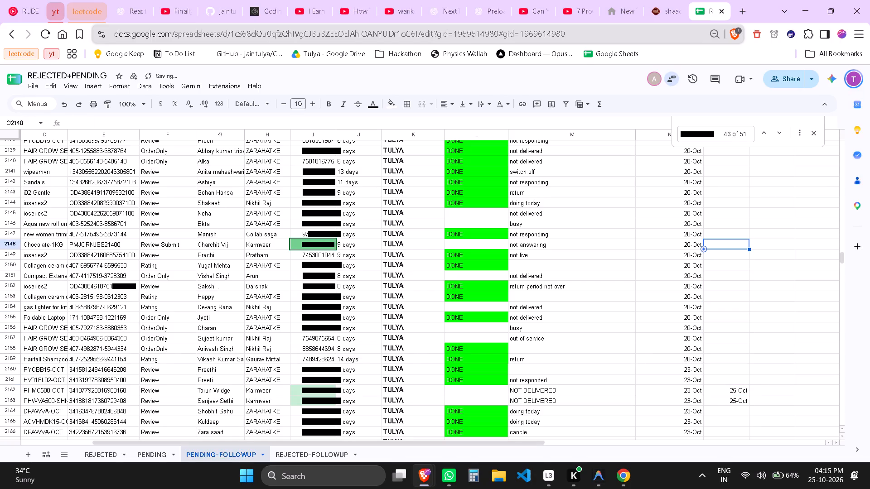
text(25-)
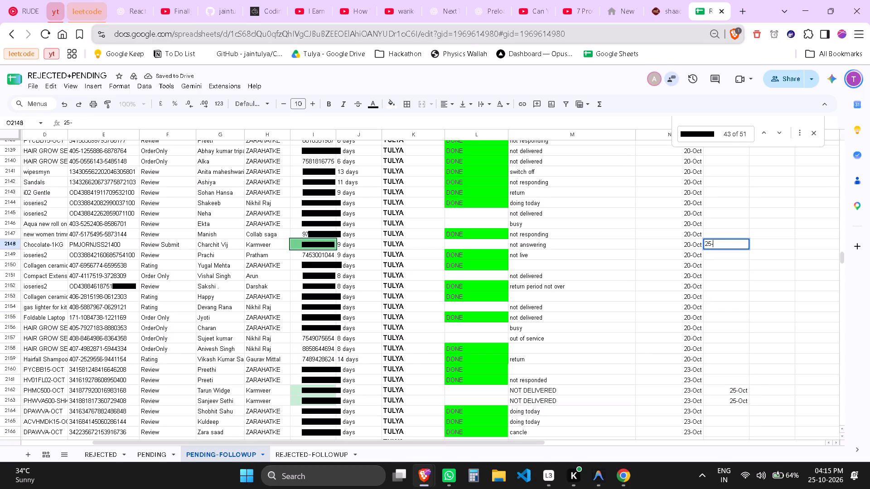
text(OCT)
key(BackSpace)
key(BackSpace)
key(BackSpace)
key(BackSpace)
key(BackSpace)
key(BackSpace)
Go back through the contact number's earlier matches in rows 1849, 1848 and 1847 and examine their column M remarks.
click(770, 129)
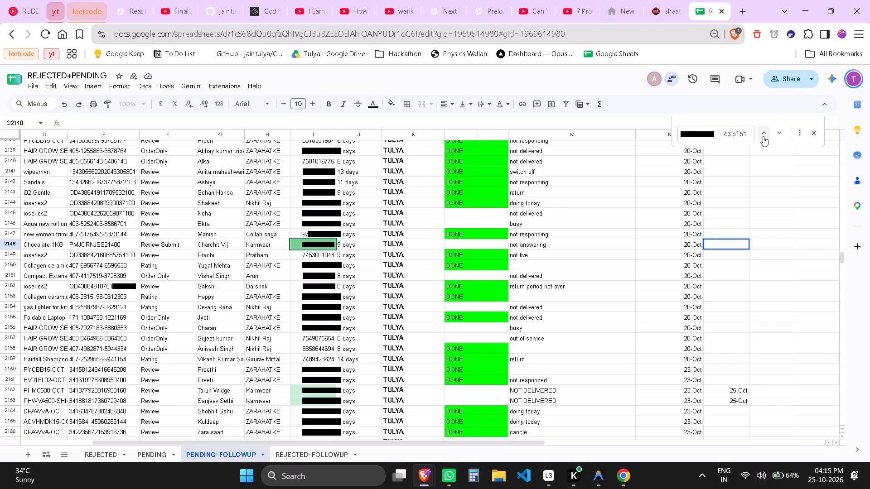
click(763, 136)
scroll(724, 243, up, 1)
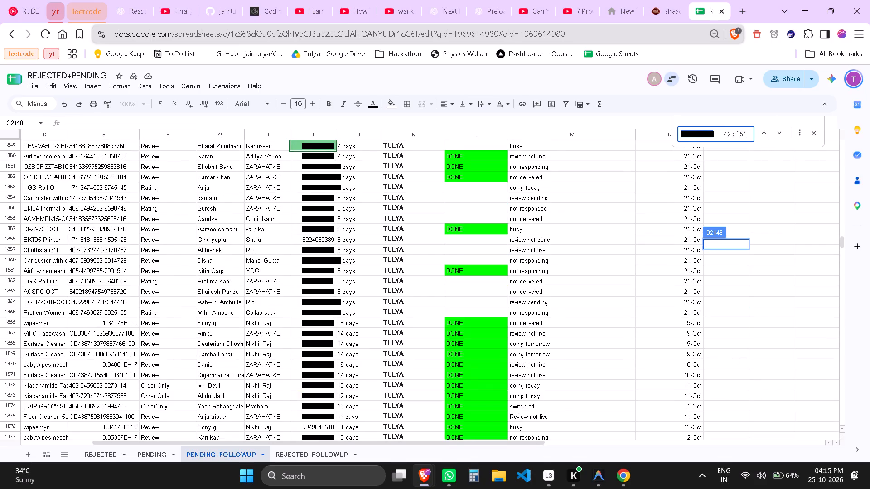
scroll(673, 258, up, 1)
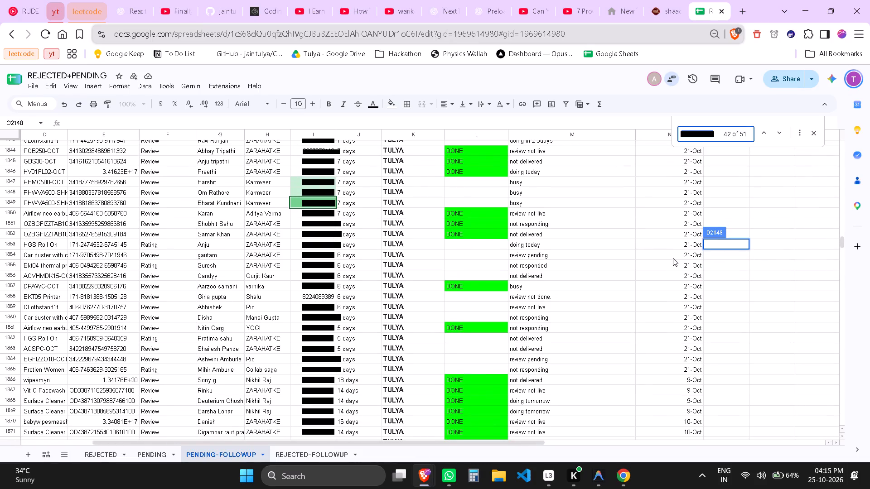
scroll(673, 258, up, 1)
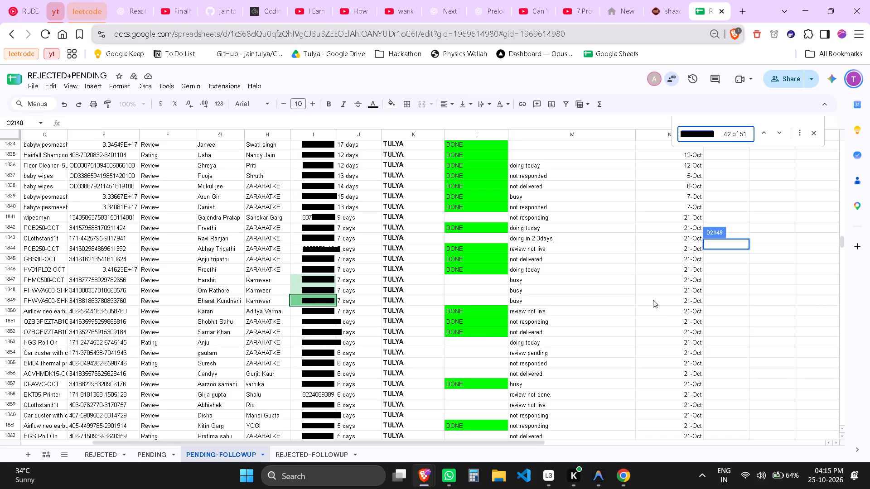
scroll(448, 316, right, 1)
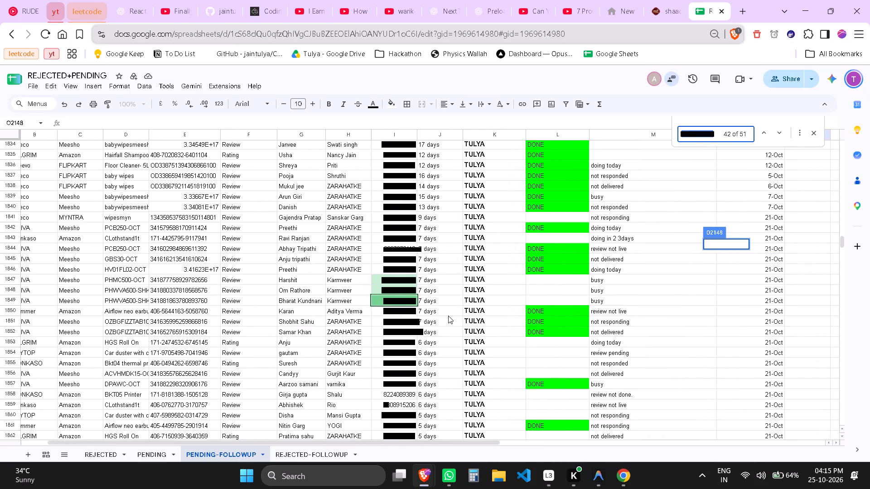
scroll(448, 316, right, 3)
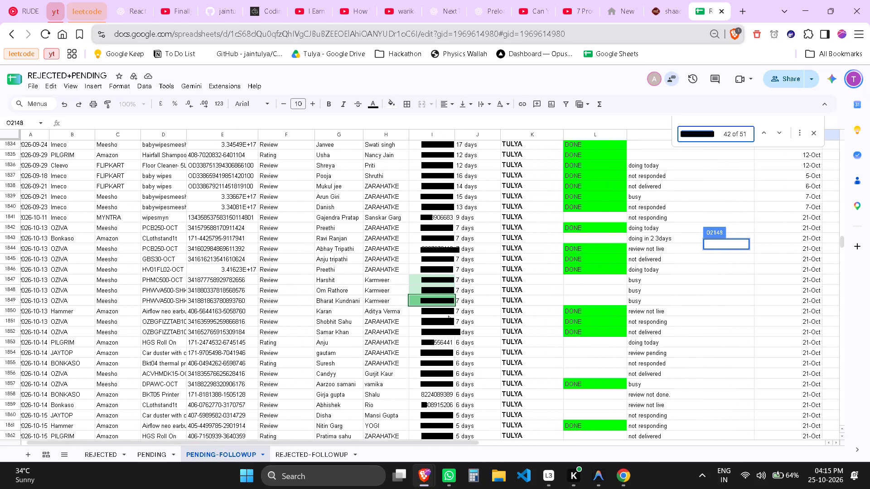
scroll(448, 316, right, 1)
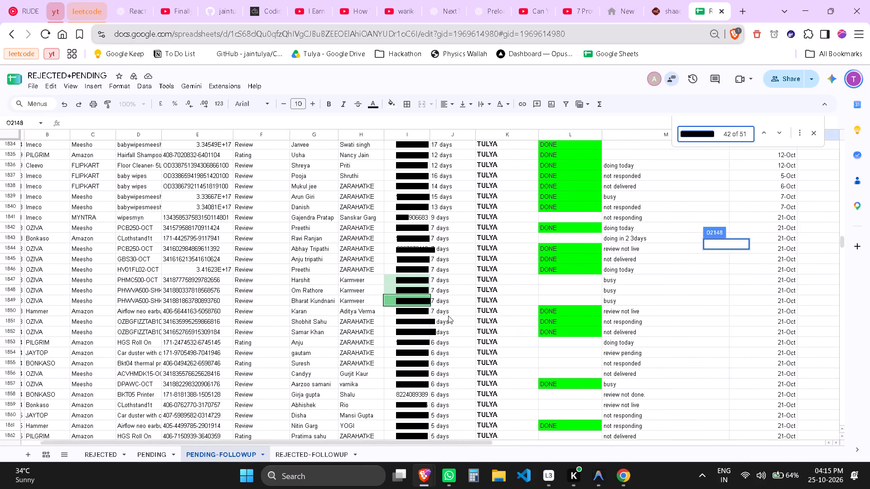
scroll(448, 316, right, 1)
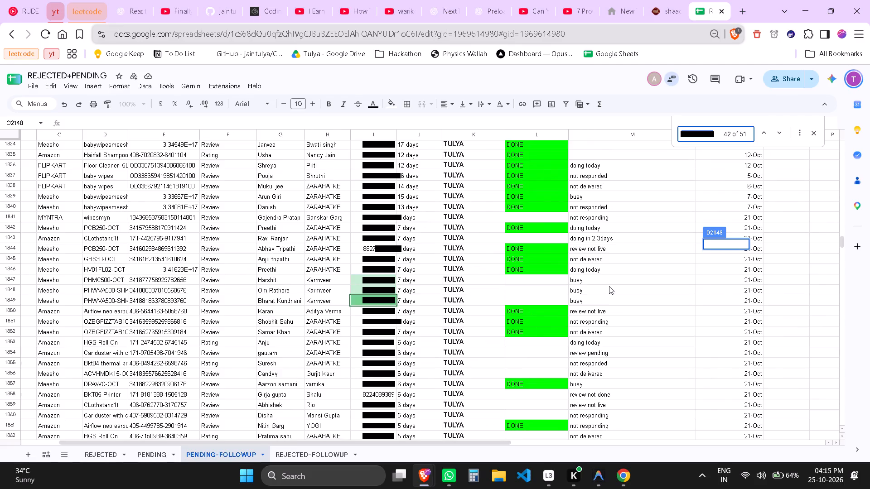
click(646, 277)
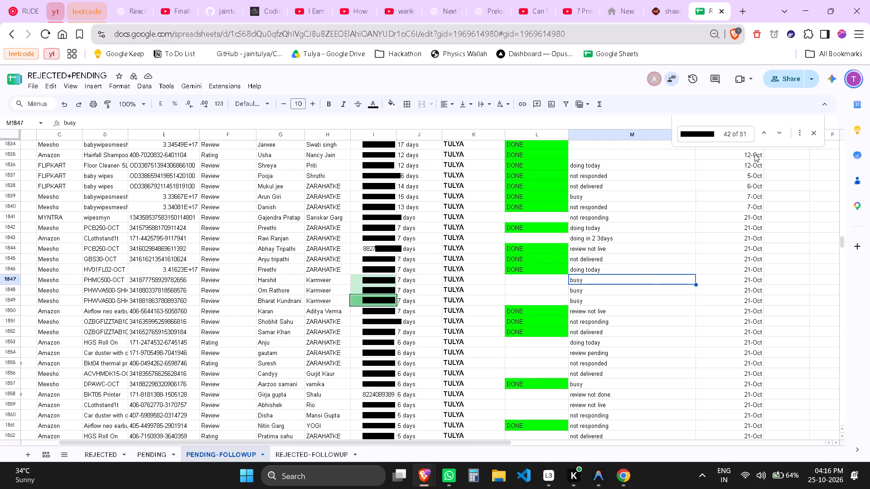
click(764, 136)
click(764, 136)
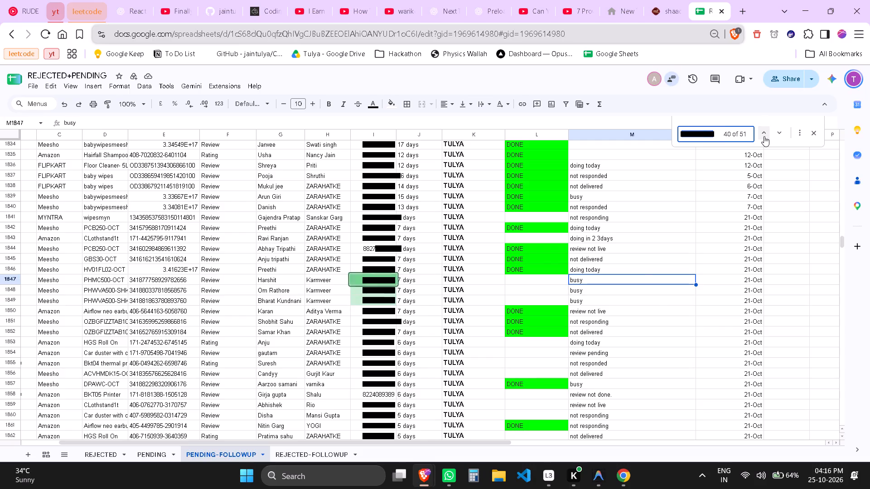
Enter the follow-up date 25-OCT in column O of rows 1847, 1848 and 1849.
click(783, 279)
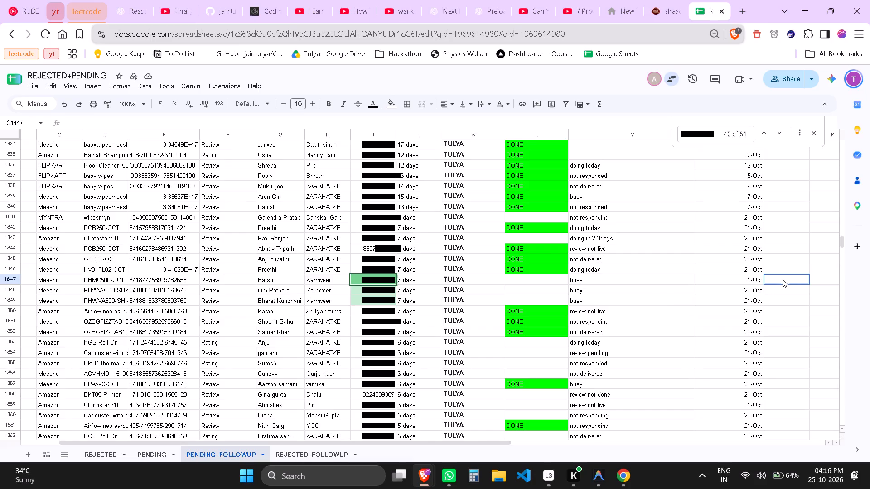
text(25-)
text(OCT)
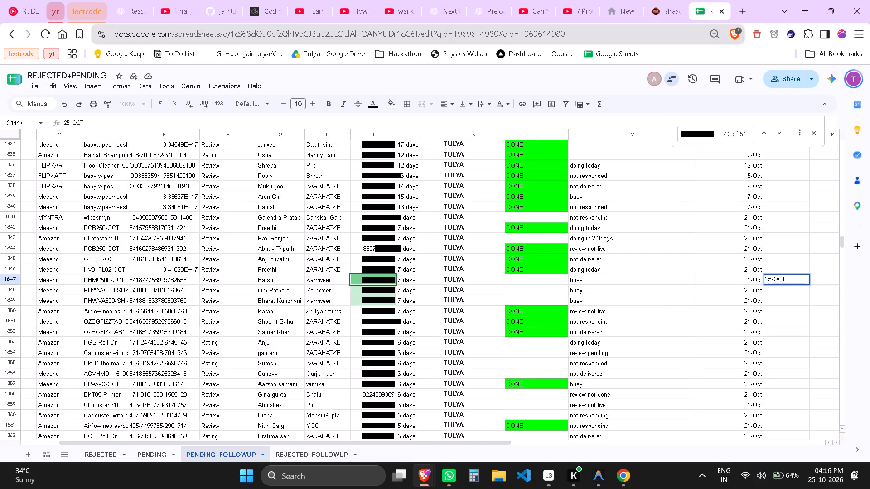
key(Down)
text(25-OCT)
key(Down)
text(25-OCT)
key(Down)
key(Up)
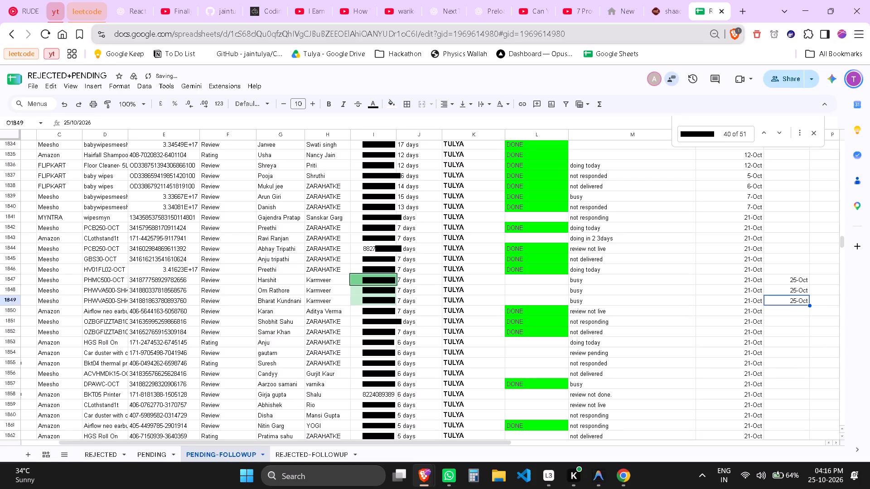
Recheck the remarks in rows 1847 to 1849 and review the contact number's following matches in rows 2148 and 2162.
key(Left)
key(Left)
key(Left)
key(Right)
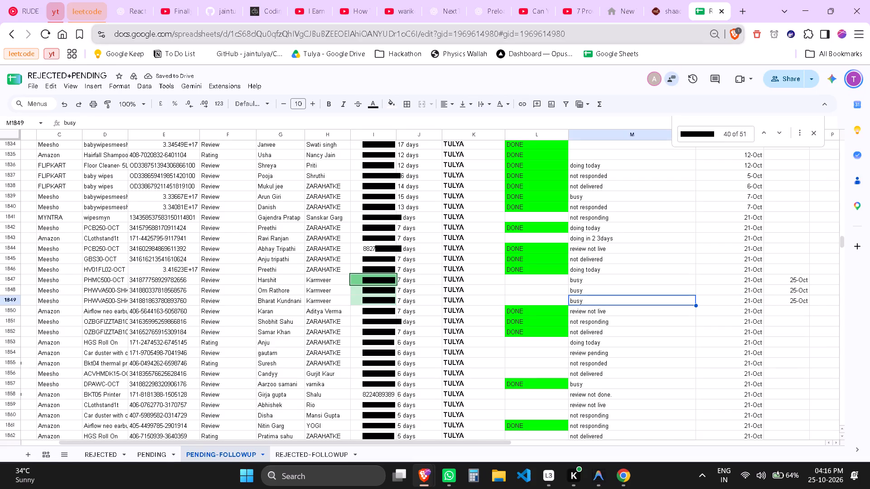
key(Up)
key(Up)
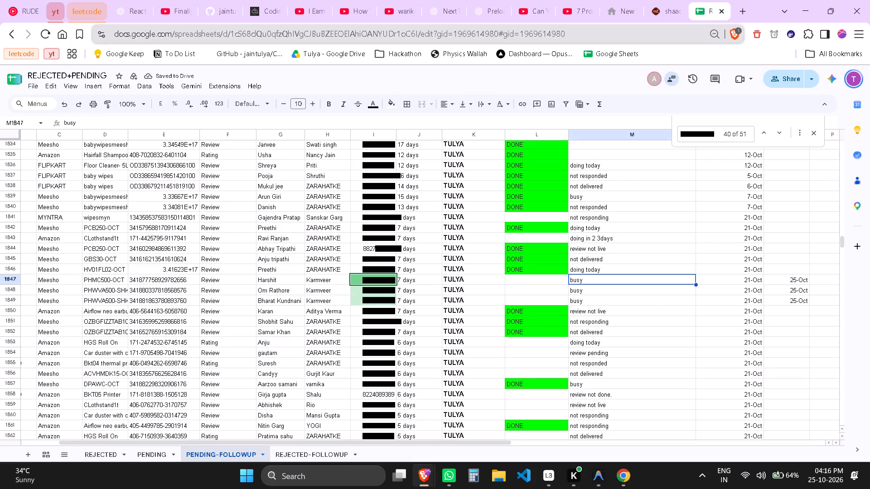
key(Down)
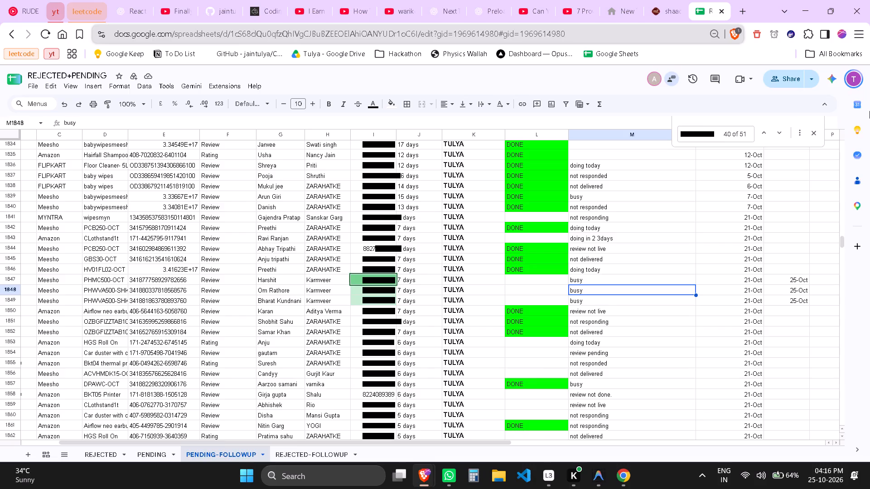
click(780, 134)
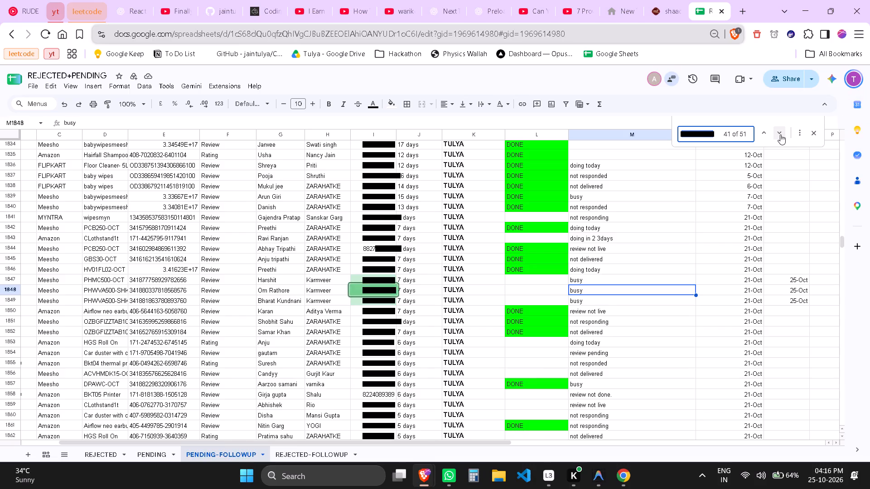
click(780, 134)
click(780, 134)
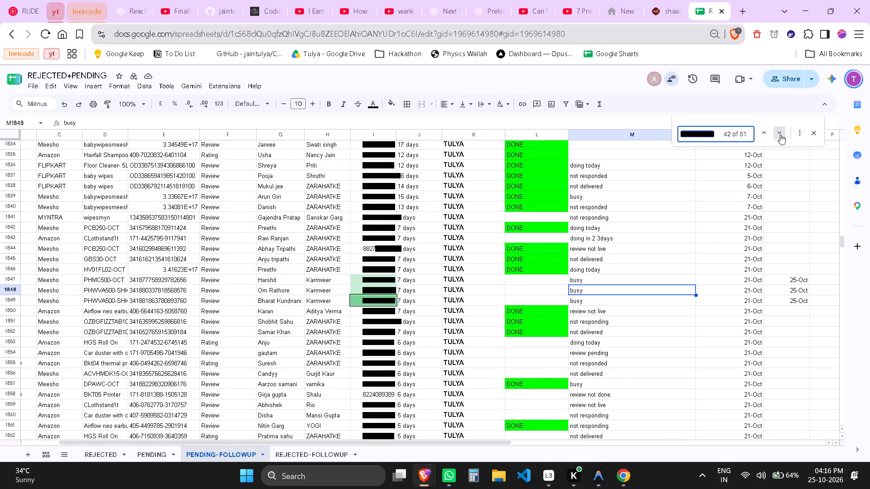
scroll(634, 316, down, 1)
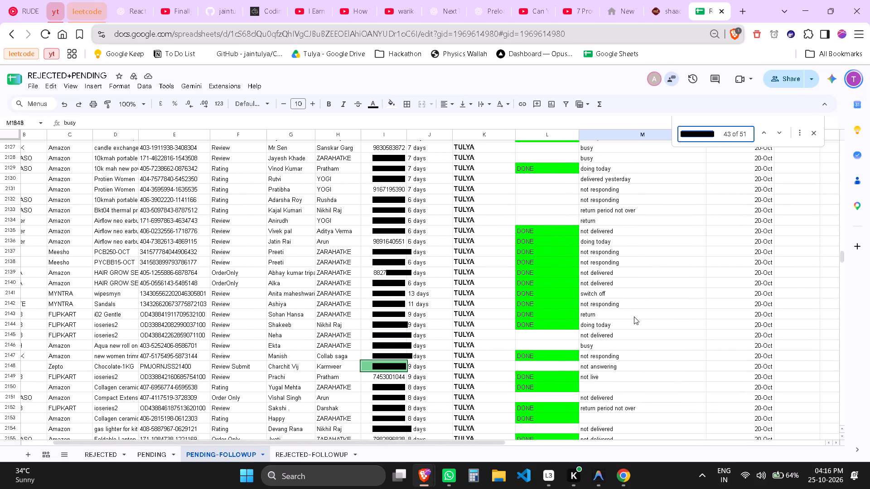
click(776, 136)
scroll(673, 315, down, 1)
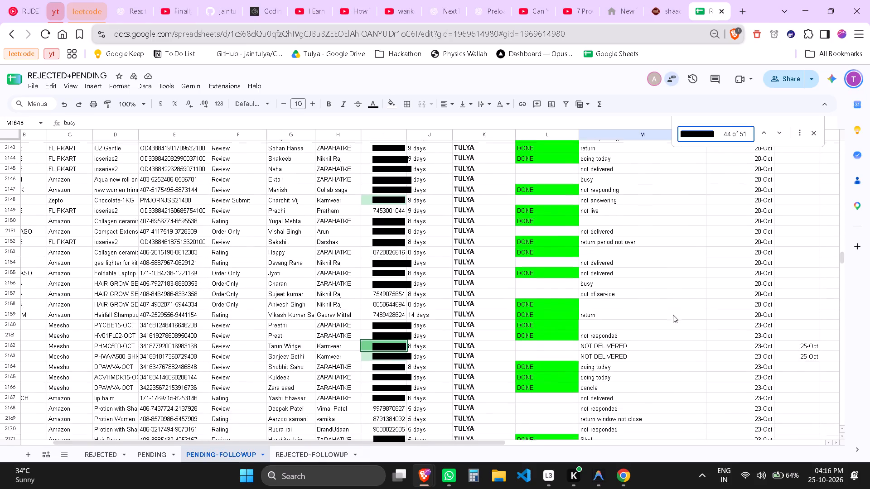
Go through the contact number's next matches in rows 2188 and 2209 and examine their column M remarks.
scroll(673, 315, down, 1)
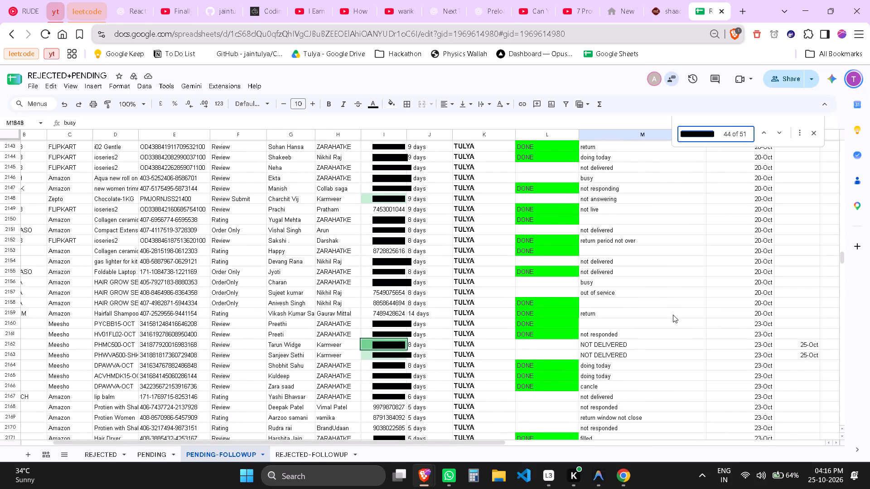
click(778, 138)
click(778, 138)
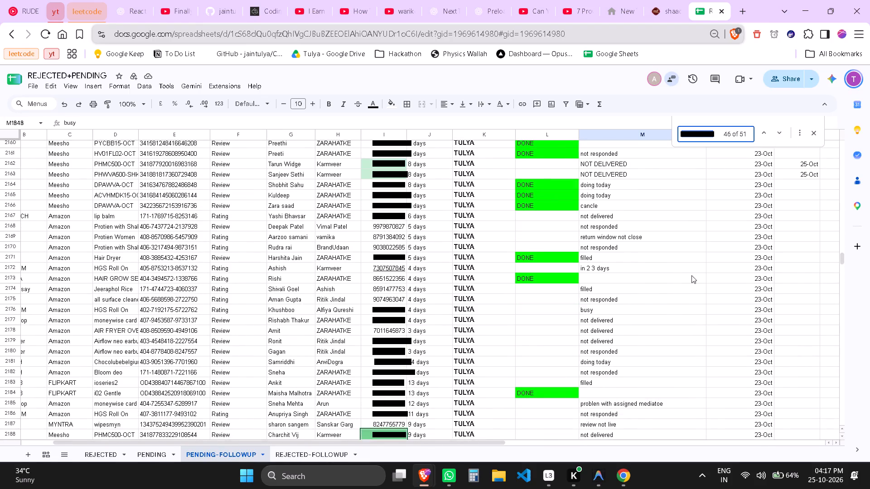
scroll(691, 275, down, 2)
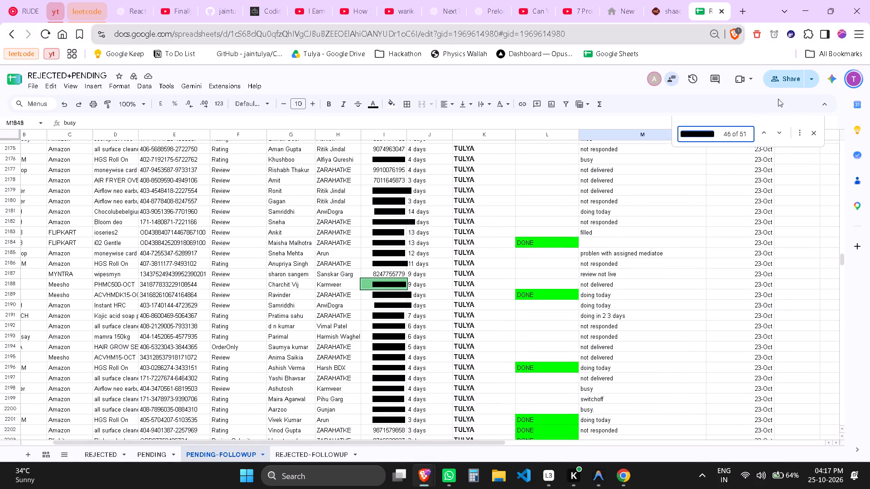
click(779, 136)
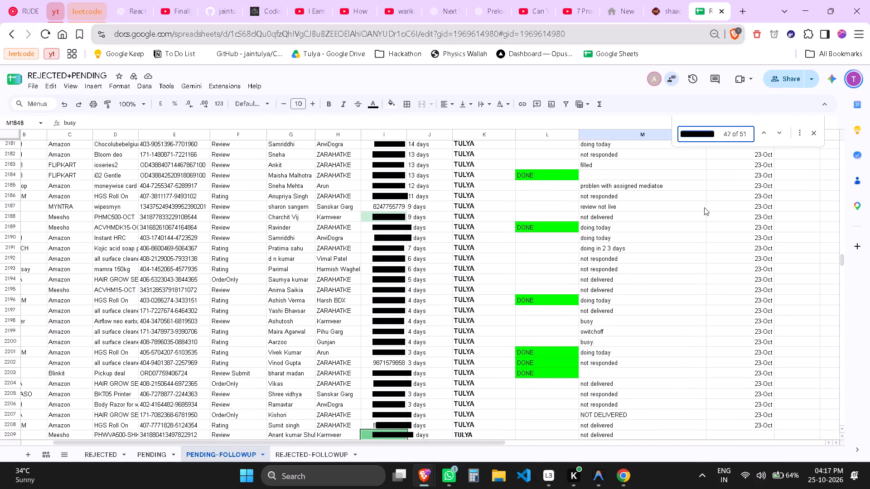
scroll(704, 207, down, 2)
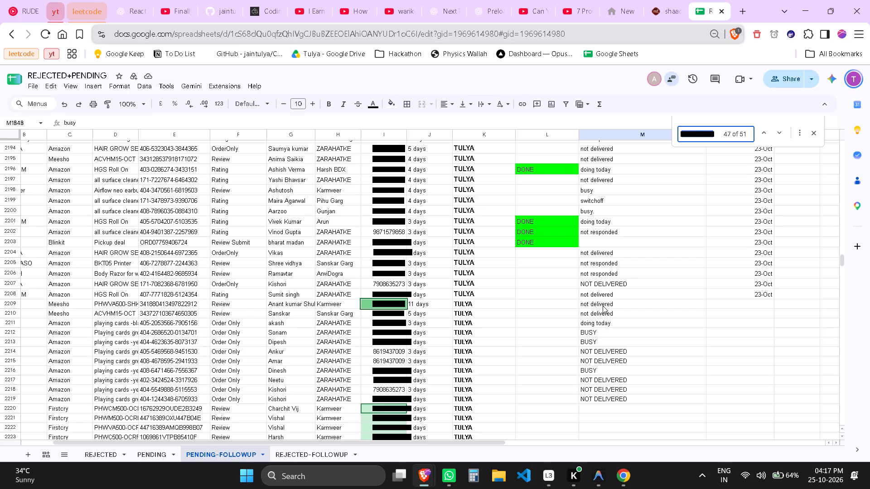
Copy the NOT DELIVERED remark from row 2219 into column M of rows 2220 to 2223.
scroll(560, 402, down, 1)
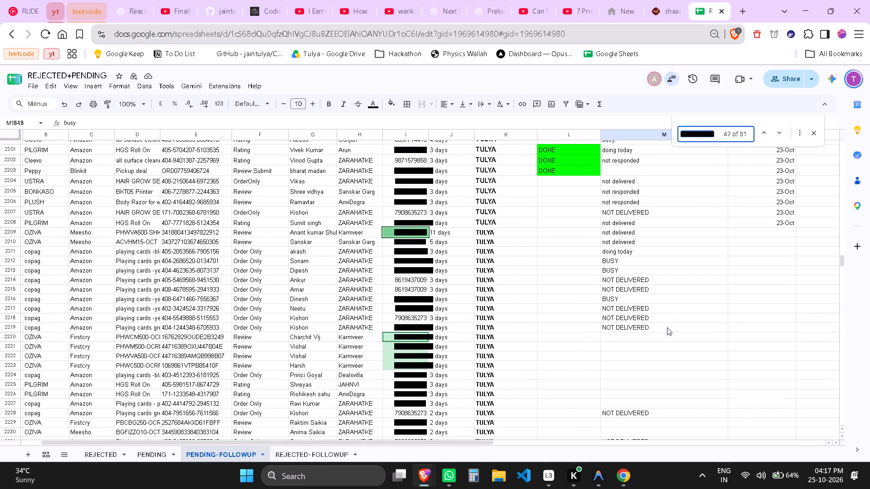
drag(667, 327, 619, 331)
key(ctrl+c)
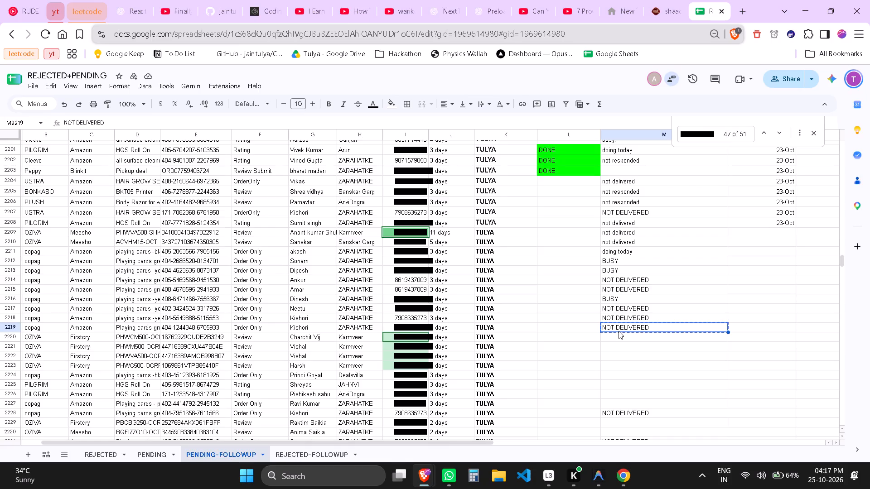
click(610, 334)
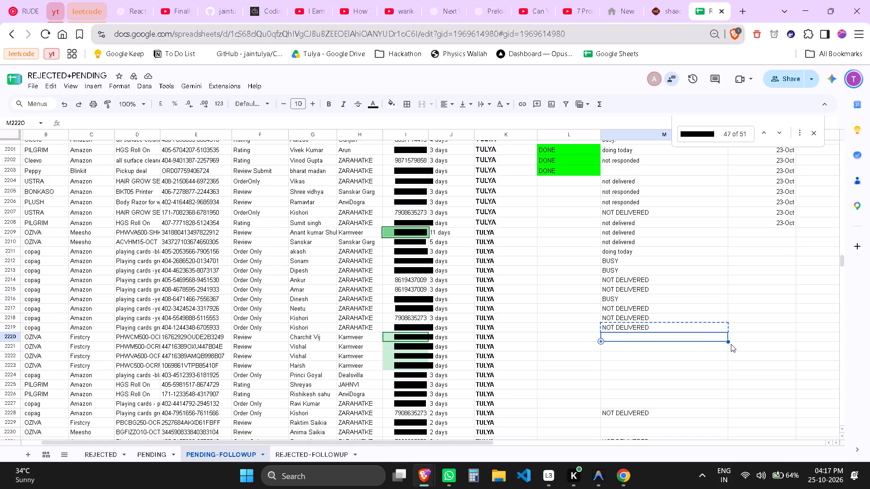
drag(728, 341, 723, 370)
key(ctrl+v)
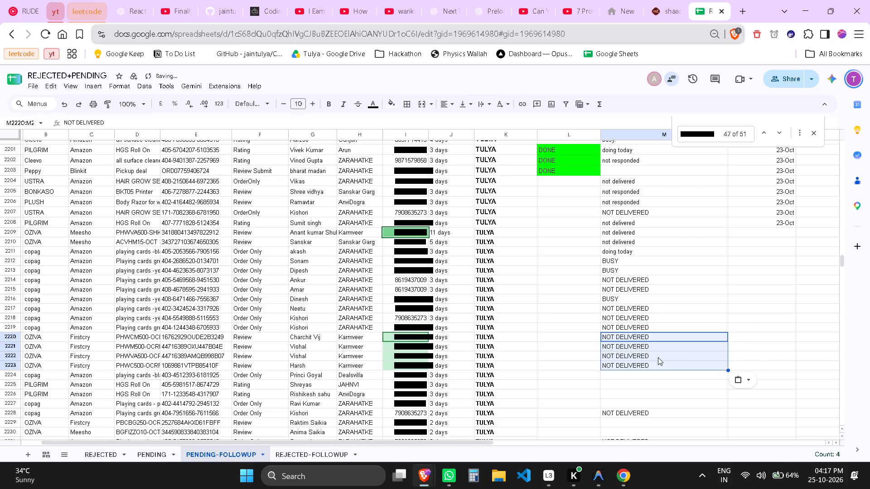
click(658, 357)
Enter the date 25-OCT in column N of row 2209.
scroll(648, 353, down, 1)
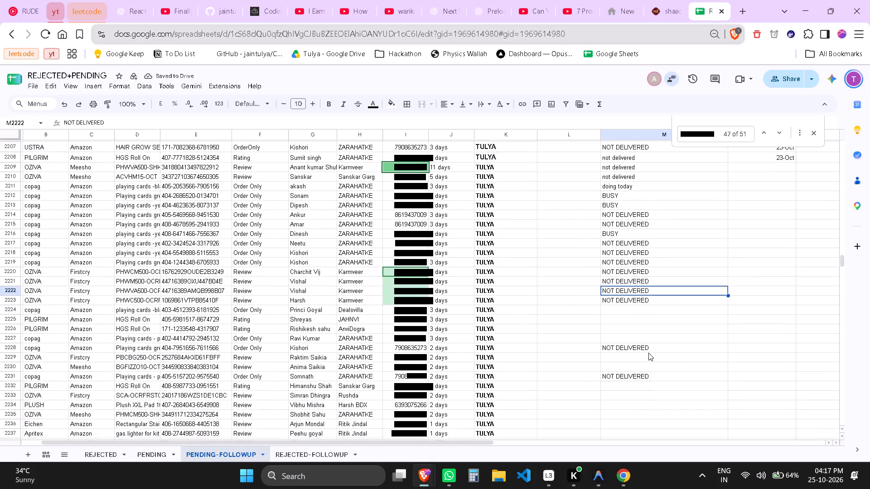
scroll(648, 353, down, 2)
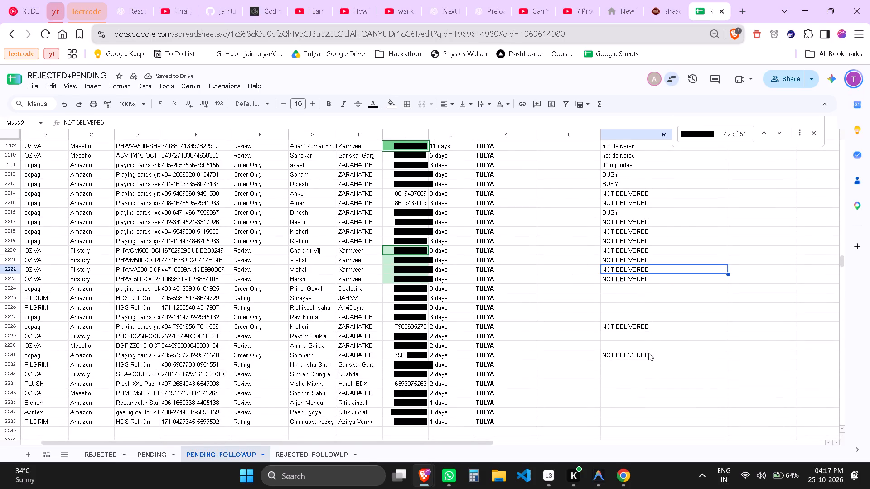
click(662, 295)
click(662, 290)
scroll(662, 290, up, 1)
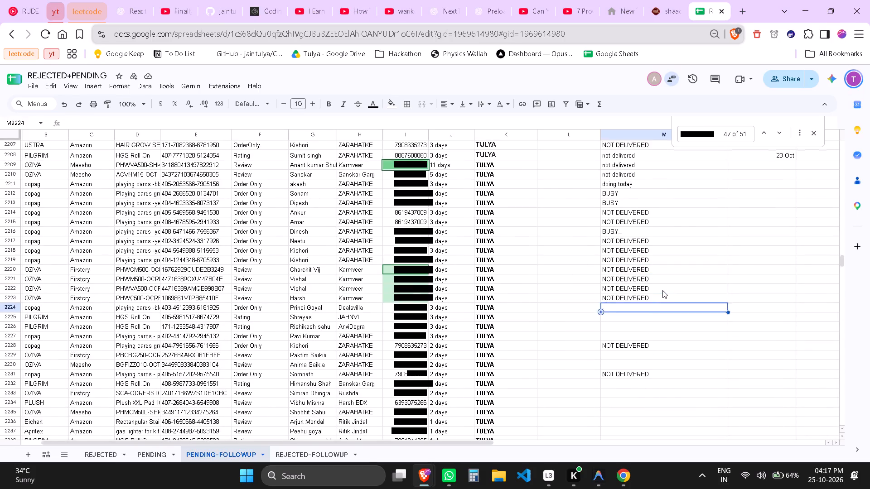
scroll(662, 290, up, 1)
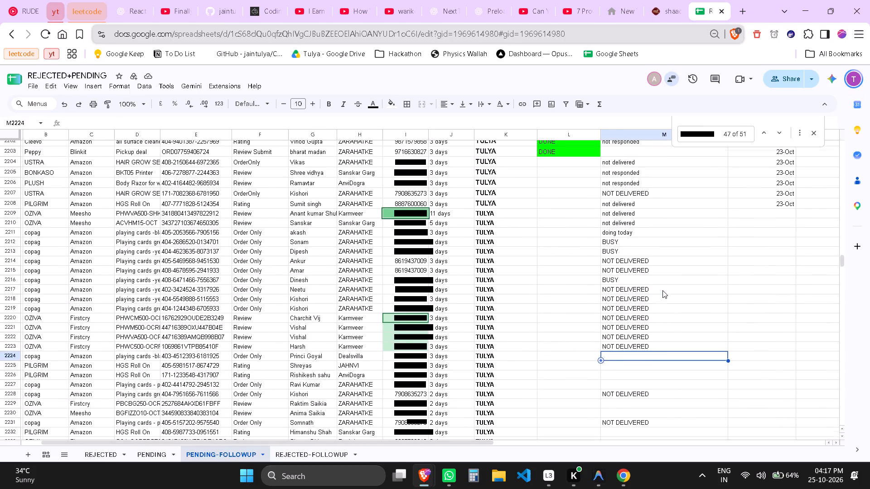
scroll(662, 290, up, 1)
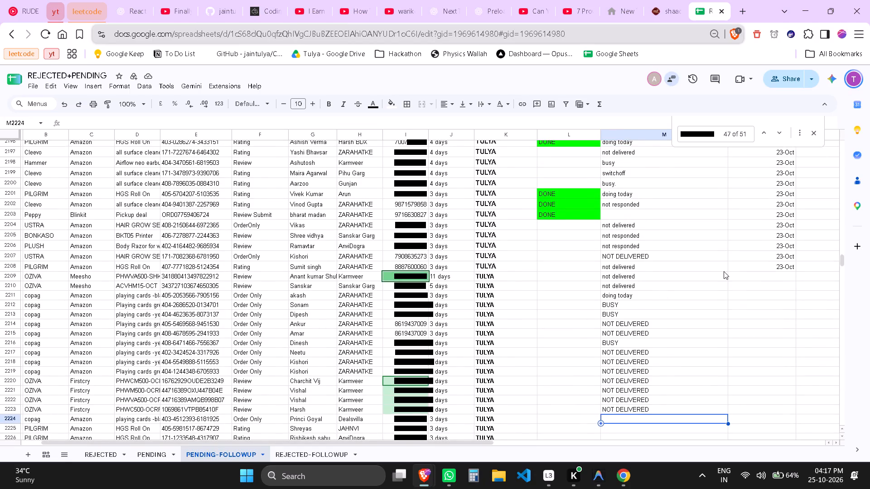
click(745, 277)
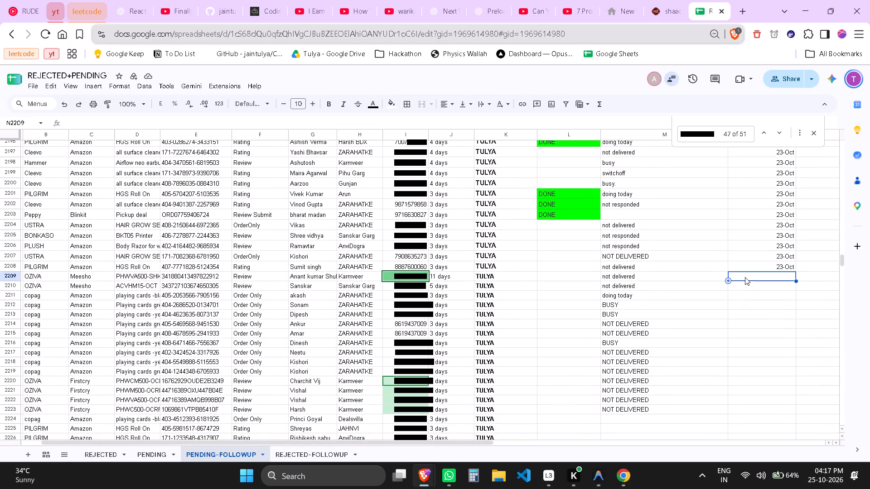
text(25-OCT)
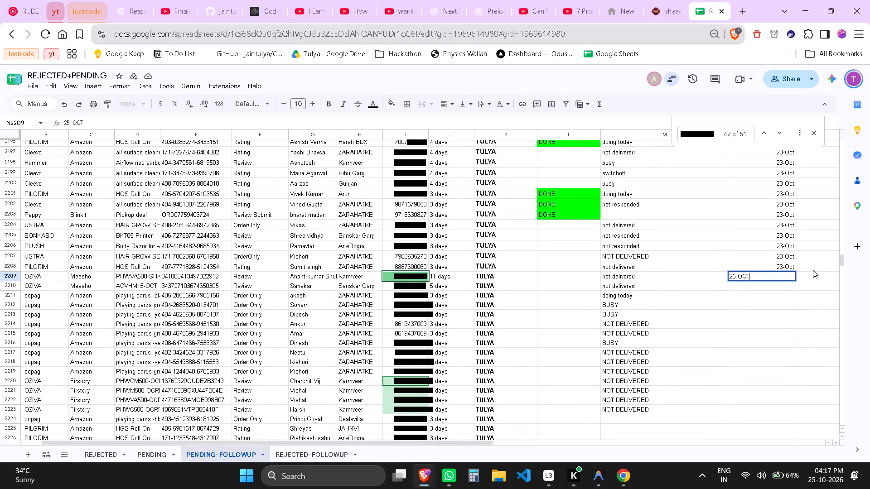
key(ctrl+c)
click(766, 288)
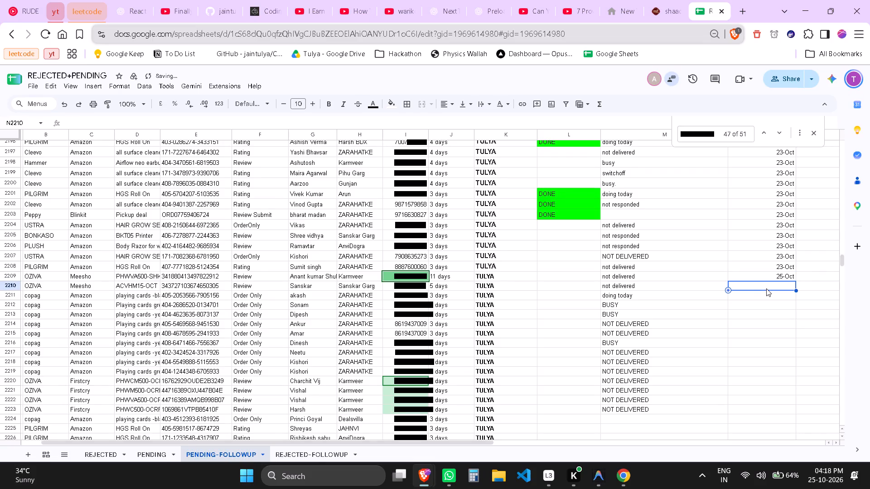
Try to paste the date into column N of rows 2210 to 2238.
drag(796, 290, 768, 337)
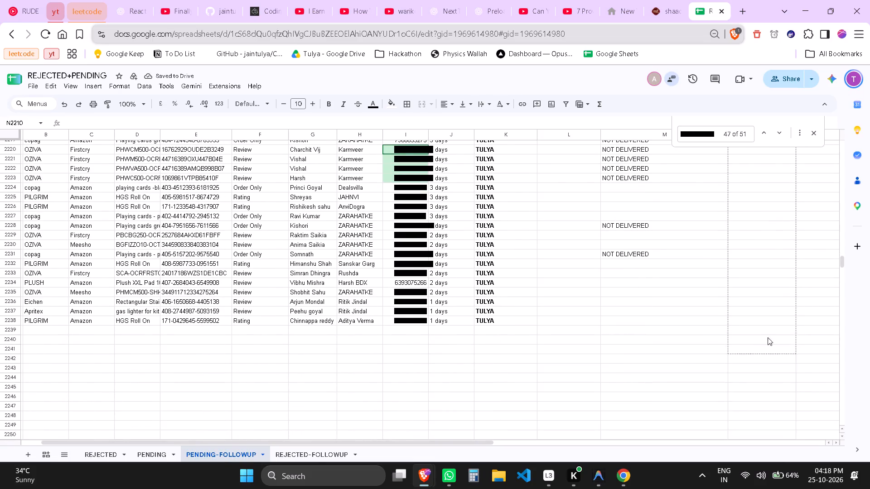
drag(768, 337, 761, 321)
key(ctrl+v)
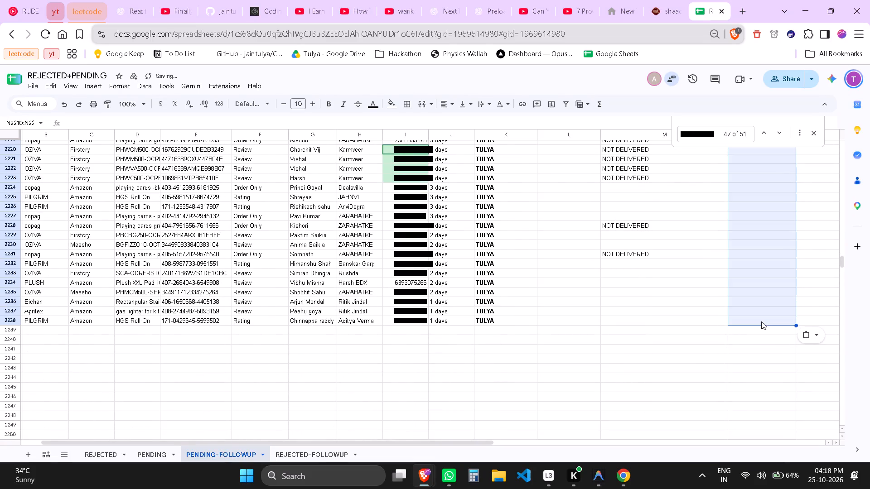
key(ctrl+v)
Copy the 25-Oct date in column N of row 2209.
scroll(768, 269, up, 3)
click(768, 312)
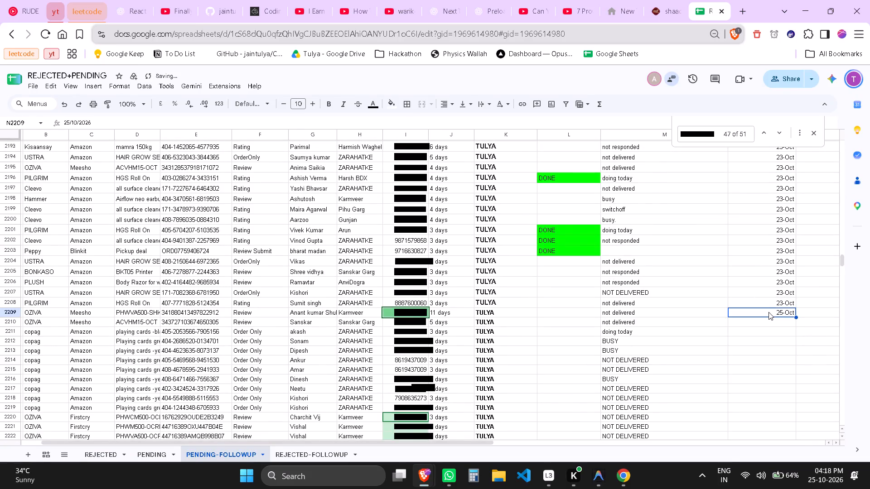
key(ctrl+c)
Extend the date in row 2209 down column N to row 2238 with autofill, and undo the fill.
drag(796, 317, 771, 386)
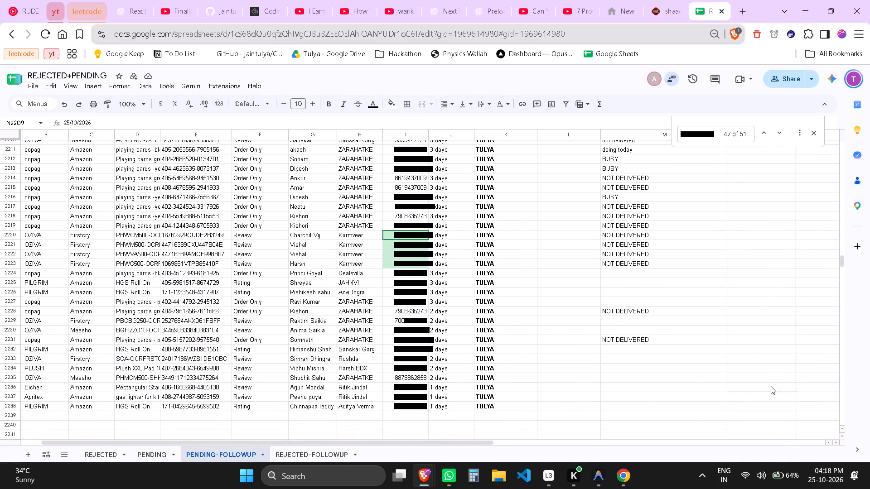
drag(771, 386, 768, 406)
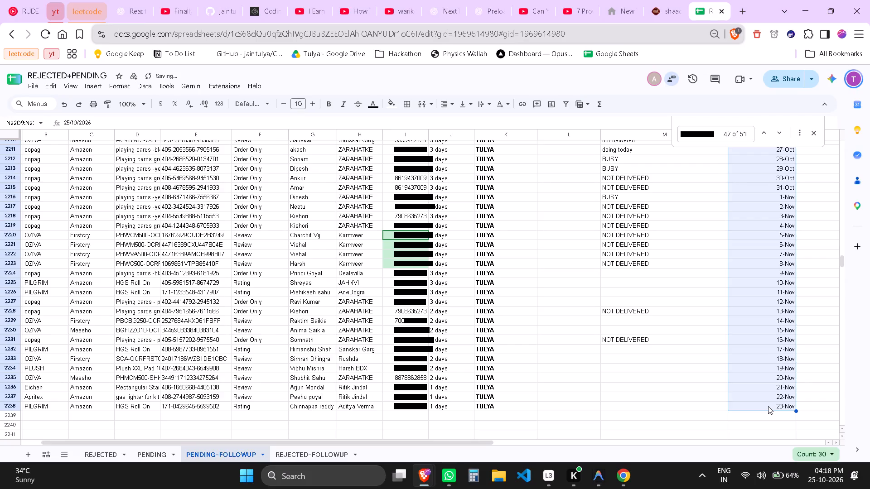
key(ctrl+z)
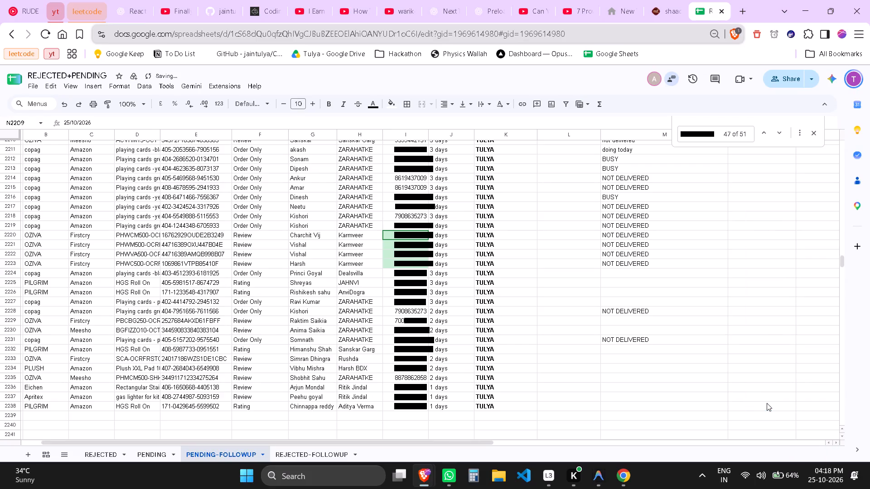
Extend column N from row 2209 to row 2238 and paste the copied 25-Oct date over the whole range.
scroll(765, 346, up, 3)
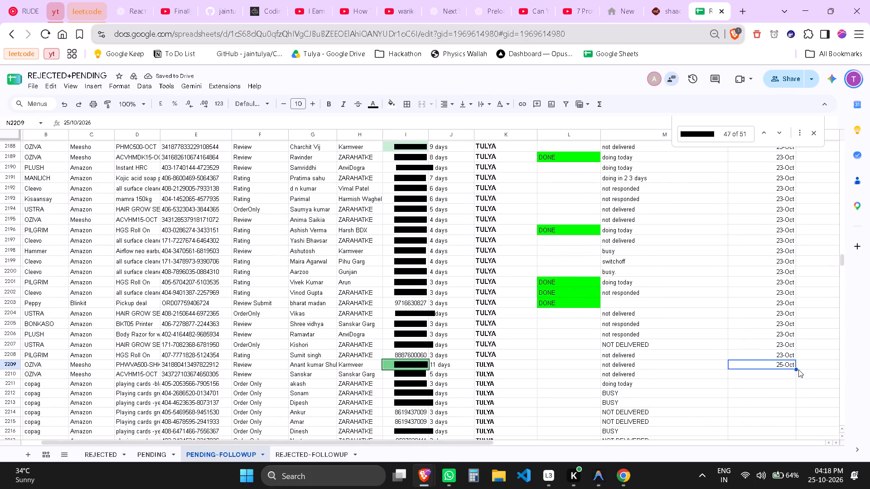
click(794, 367)
drag(797, 369, 796, 456)
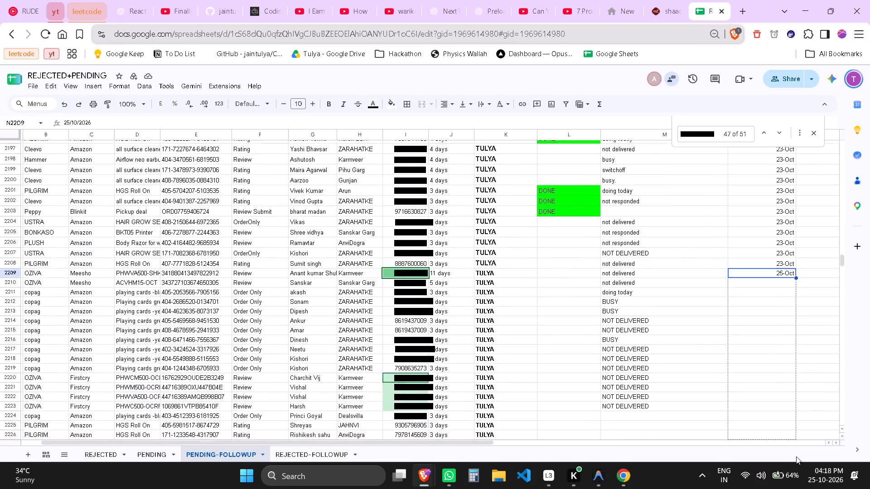
drag(796, 456, 785, 376)
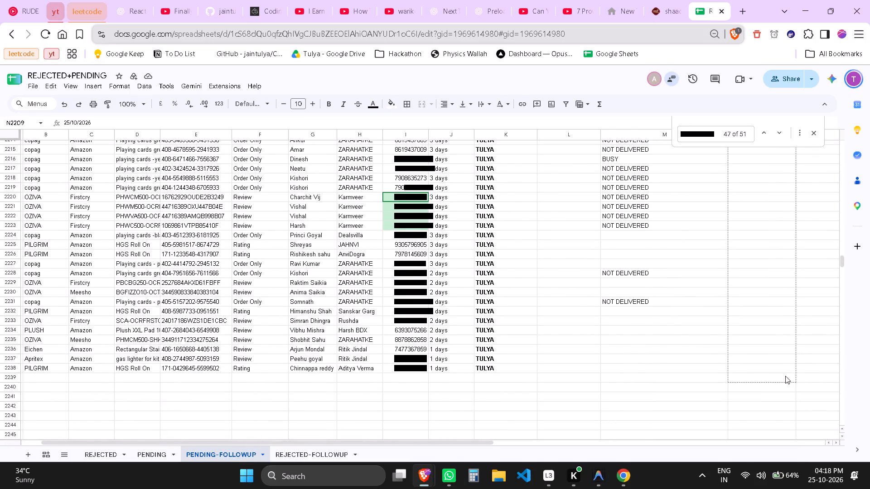
drag(785, 376, 784, 372)
key(ctrl+v)
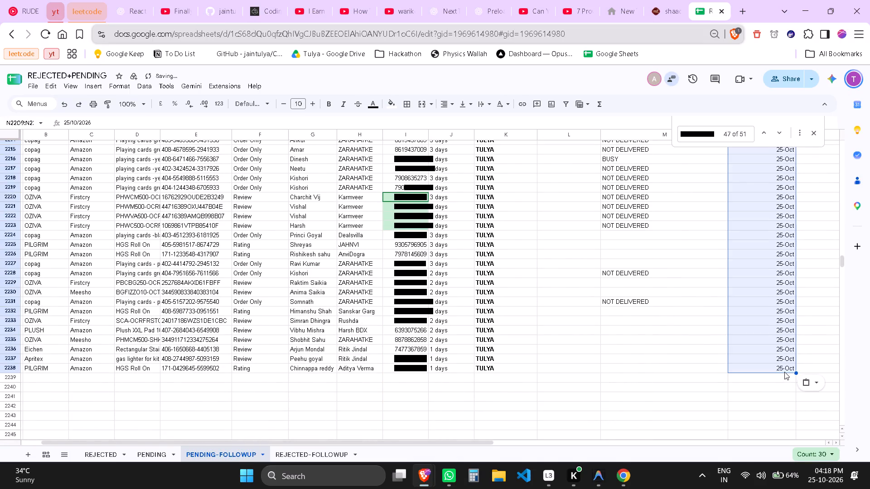
Check the column N dates in rows 2209 to 2238 and the blank column M remarks from row 2224 down.
scroll(764, 359, up, 3)
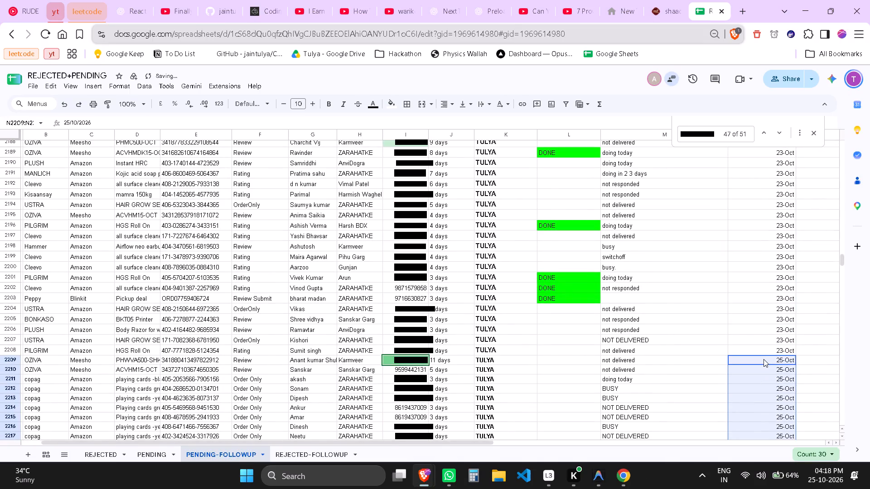
scroll(807, 327, down, 1)
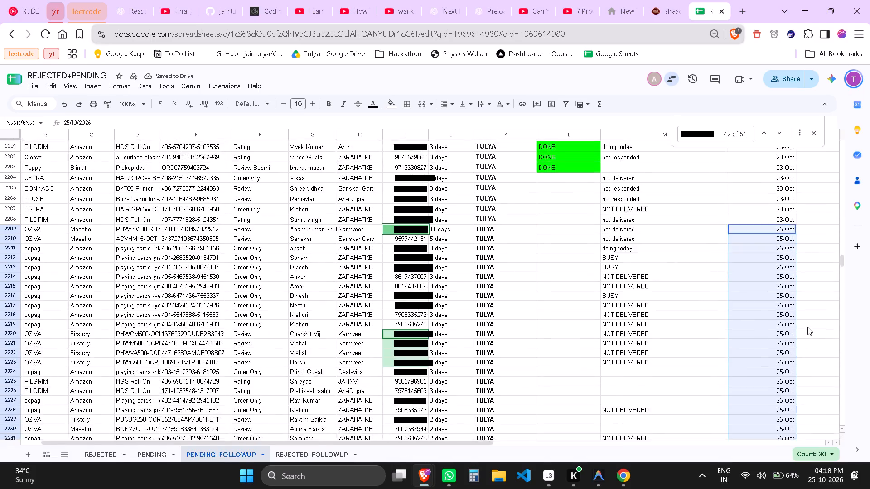
scroll(807, 327, down, 1)
click(626, 335)
scroll(626, 335, down, 1)
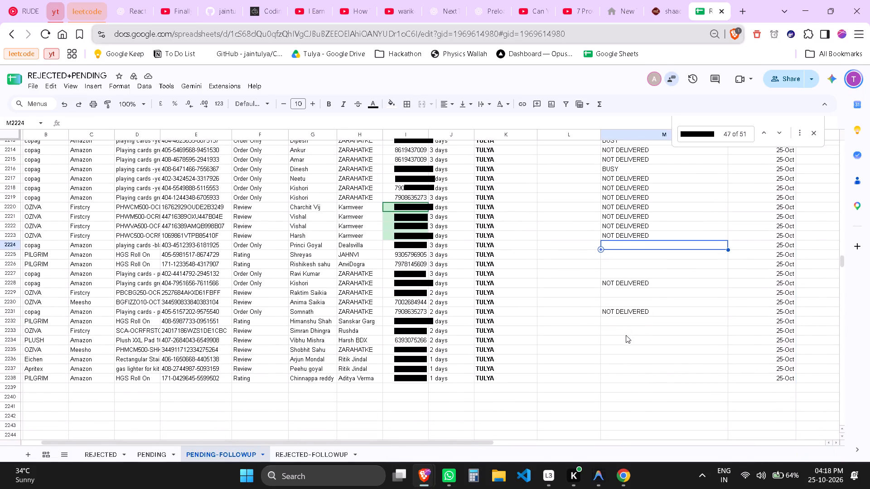